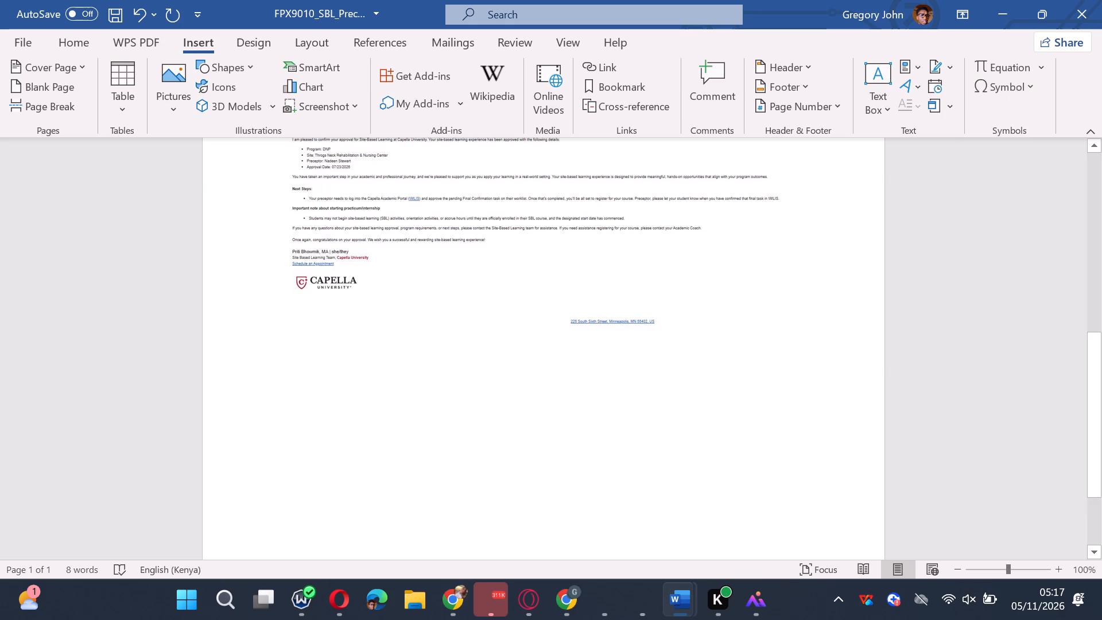
Insert the text of the file Site Permission Letter (1) from the Downloads folder below the approval letter.
{"action": "left_click", "coordinate": [952, 108]}
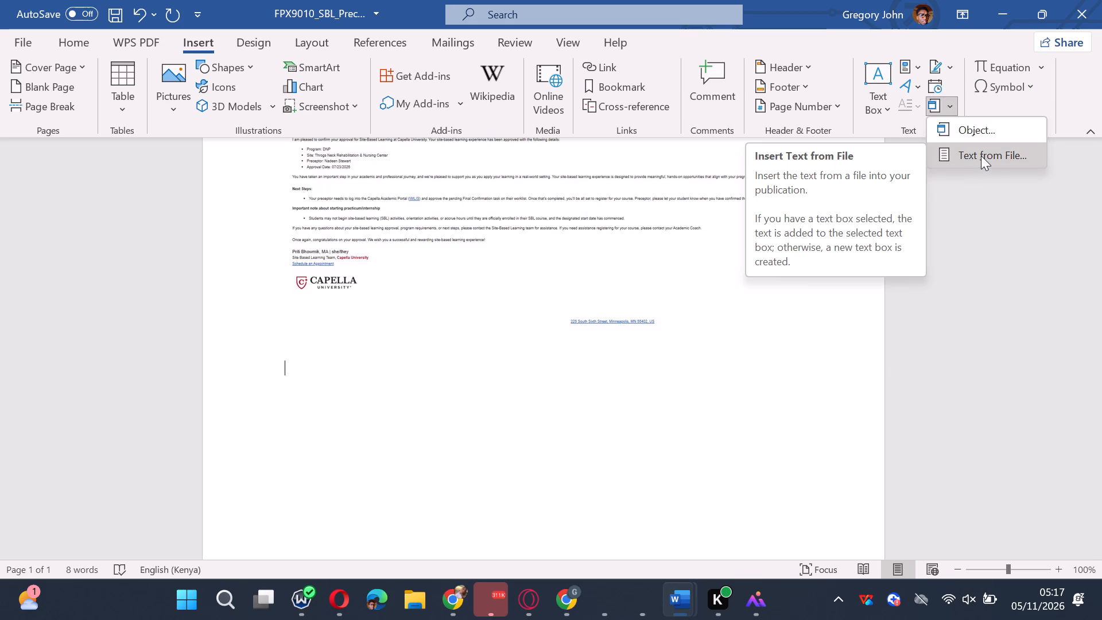
{"action": "left_click", "coordinate": [981, 156]}
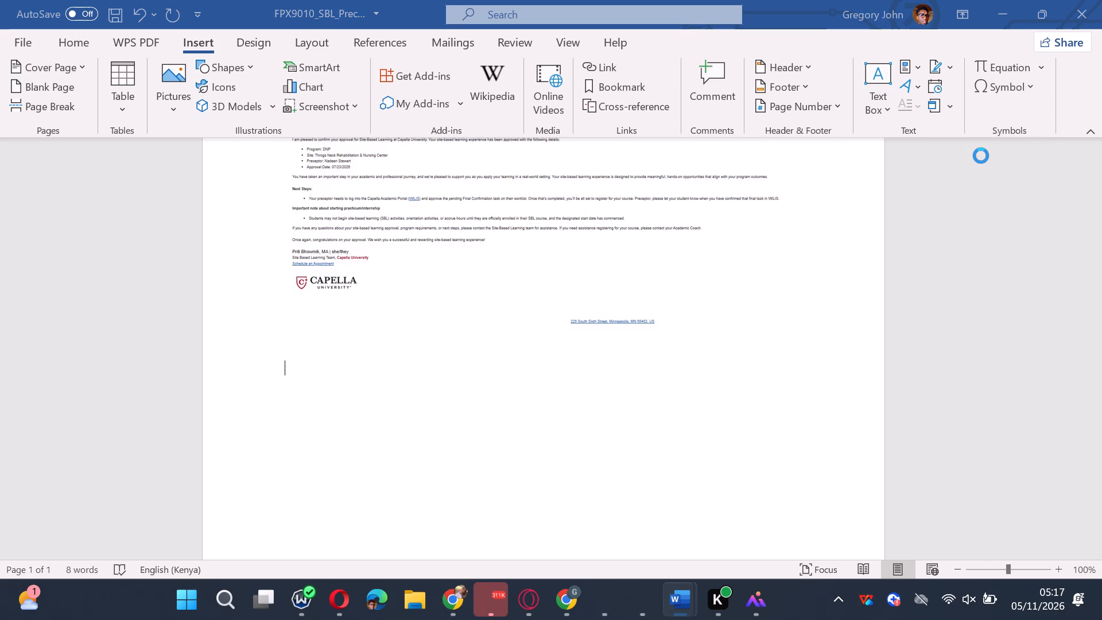
{"action": "scroll", "coordinate": [188, 249], "scroll_direction": "up", "scroll_amount": 5}
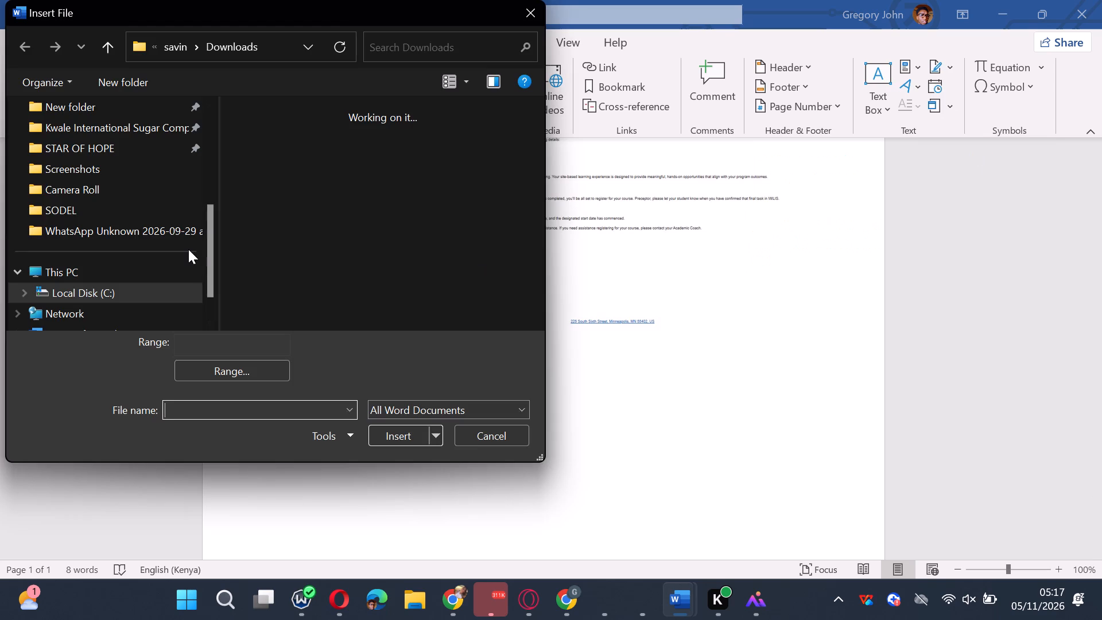
{"action": "scroll", "coordinate": [111, 224], "scroll_direction": "up", "scroll_amount": 4}
{"action": "left_click", "coordinate": [104, 216]}
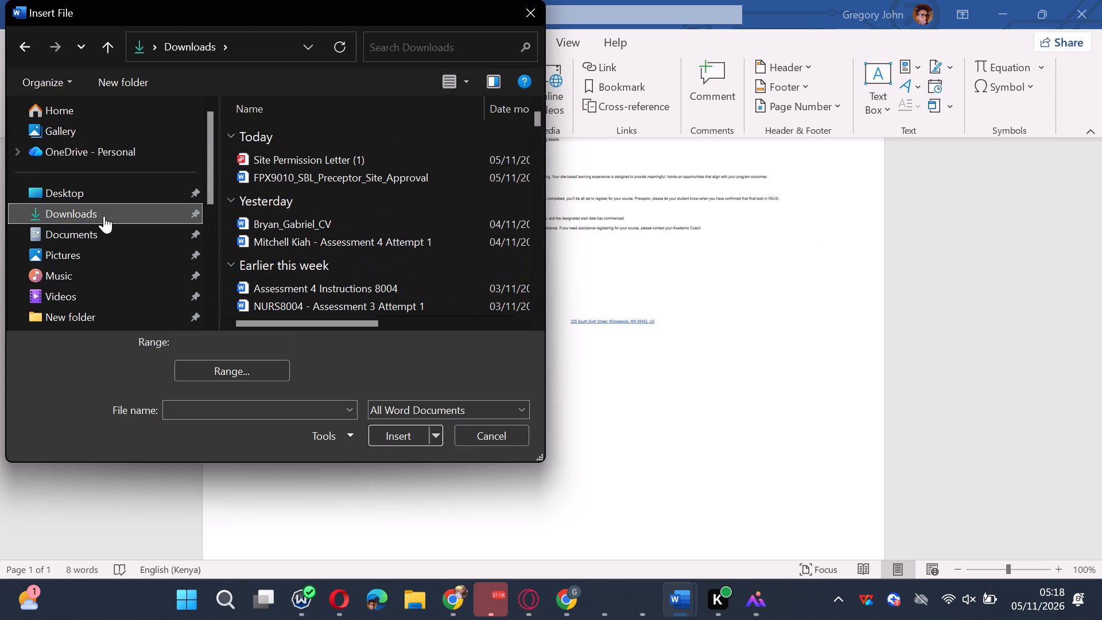
{"action": "left_click", "coordinate": [273, 161]}
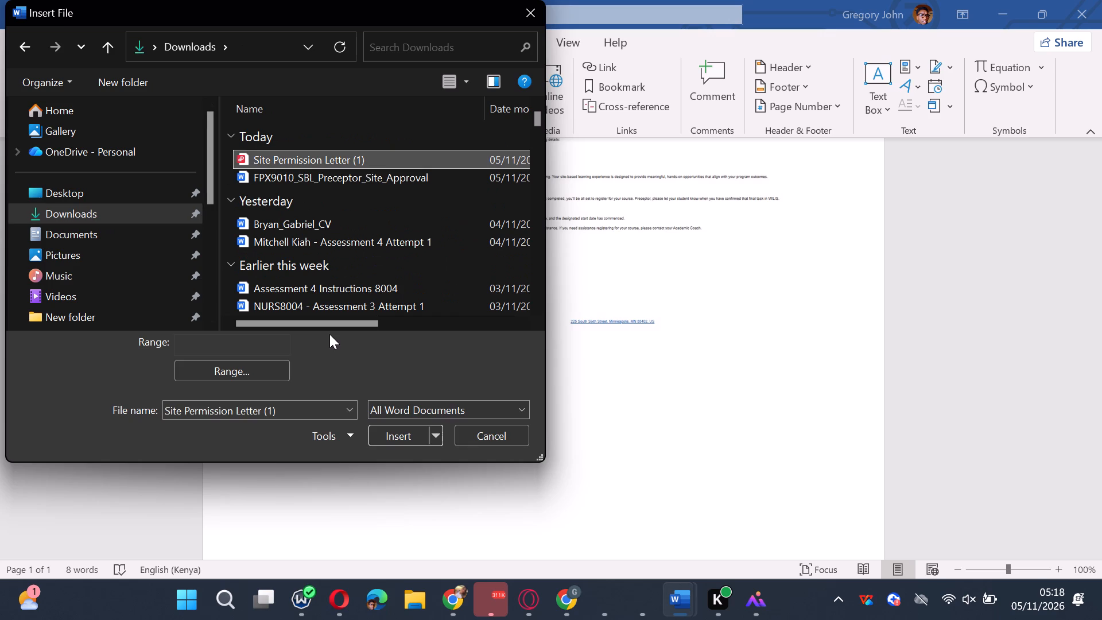
{"action": "left_click", "coordinate": [379, 440]}
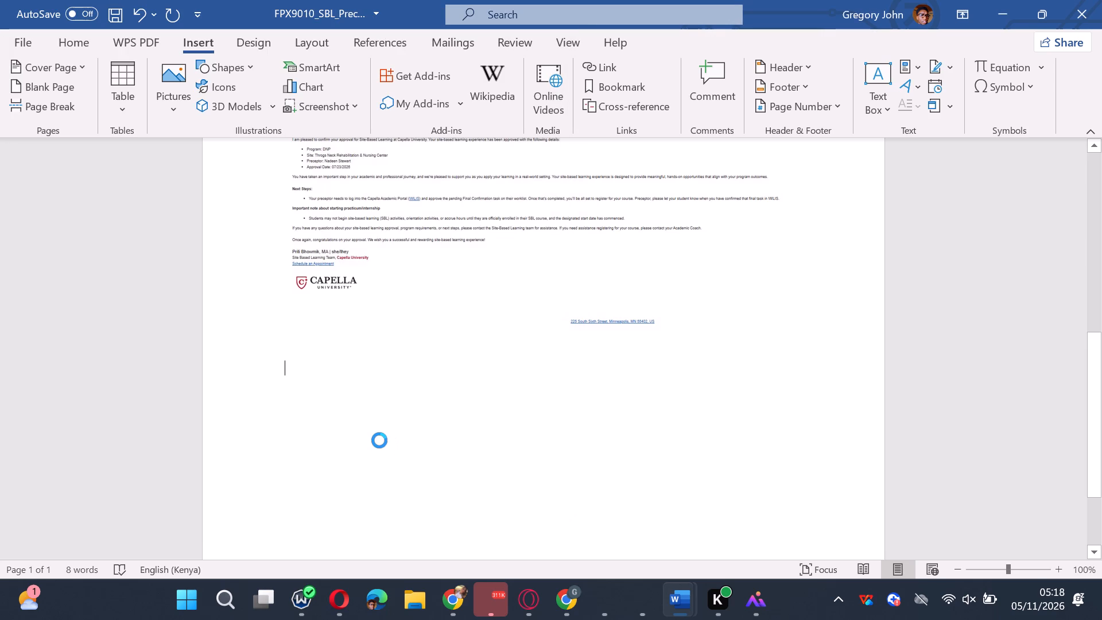
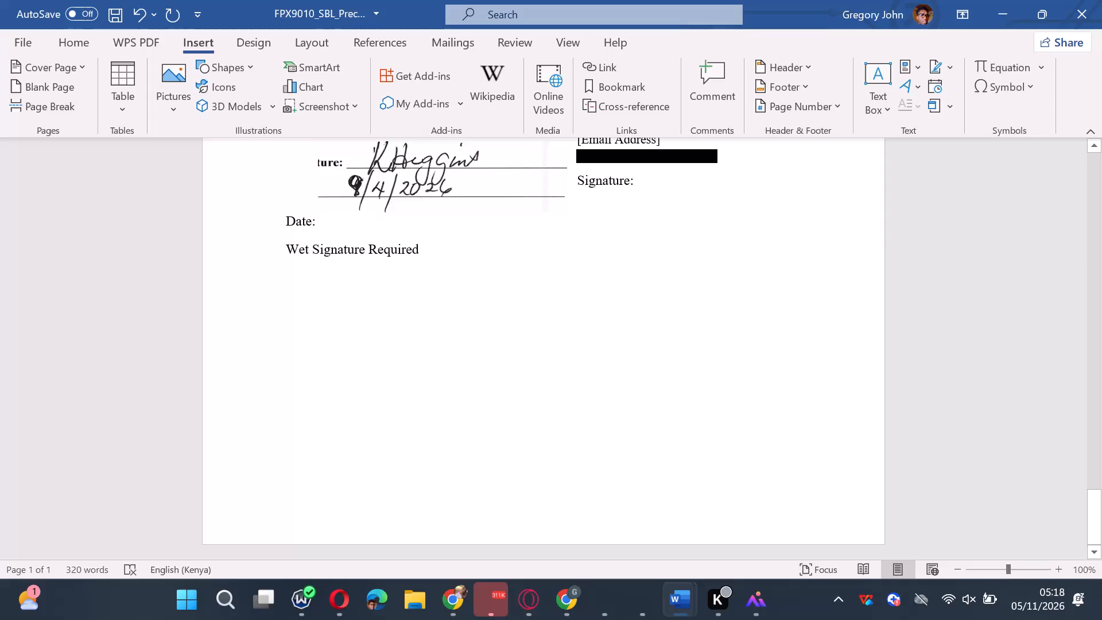
Select the entire document and set its font size to 12.
{"action": "scroll", "coordinate": [379, 440], "scroll_direction": "up", "scroll_amount": 10}
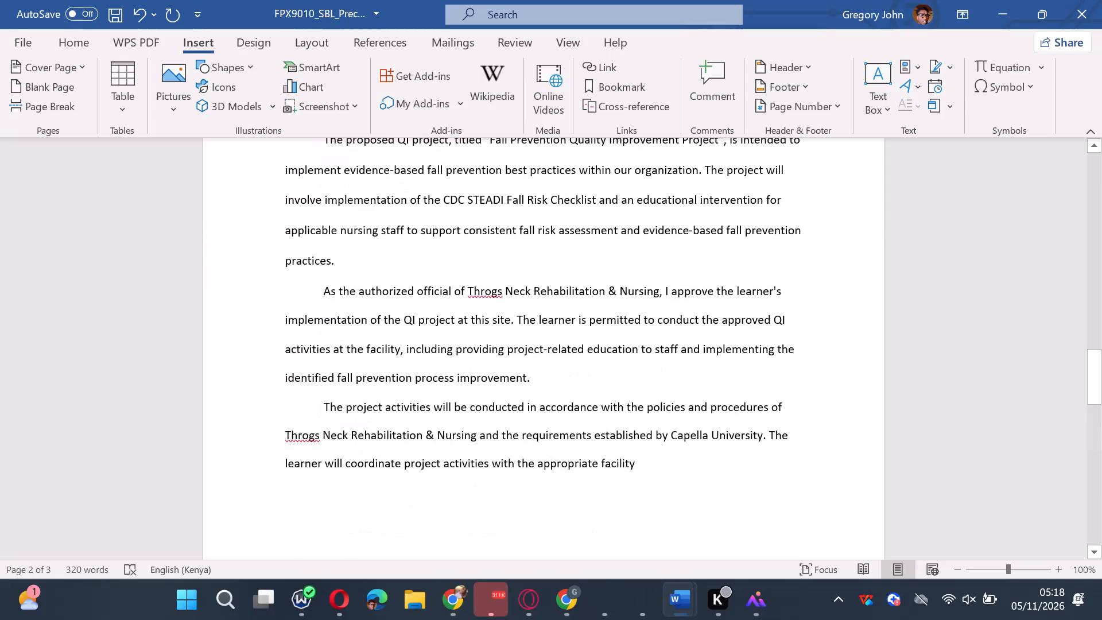
{"action": "scroll", "coordinate": [379, 440], "scroll_direction": "up", "scroll_amount": 14}
{"action": "scroll", "coordinate": [379, 440], "scroll_direction": "up", "scroll_amount": 20}
{"action": "scroll", "coordinate": [379, 440], "scroll_direction": "up", "scroll_amount": 2}
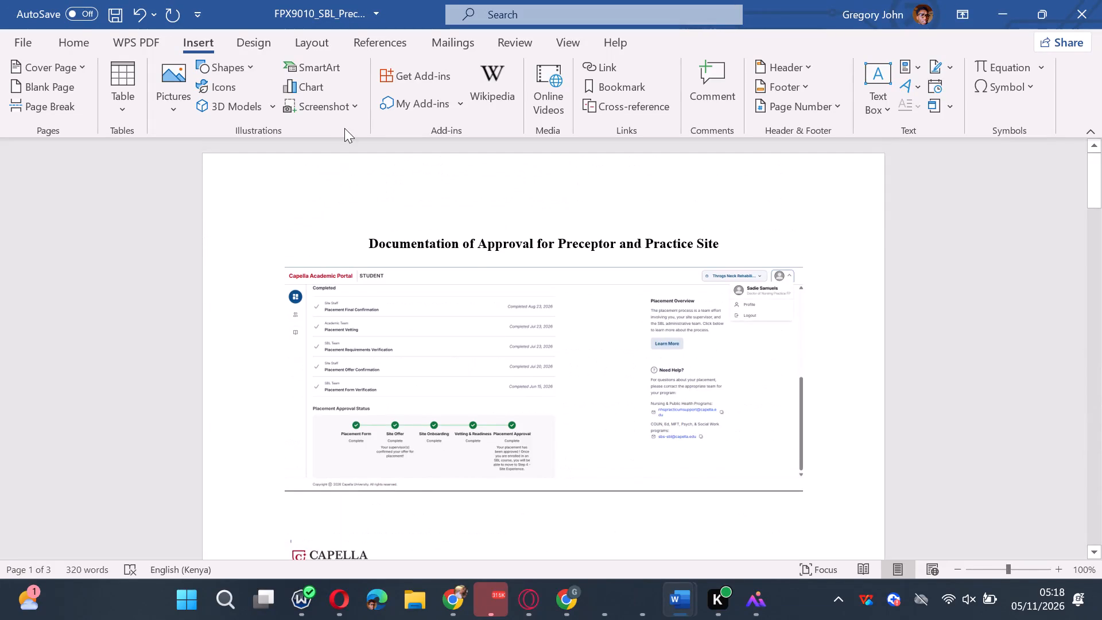
{"action": "left_click", "coordinate": [91, 41]}
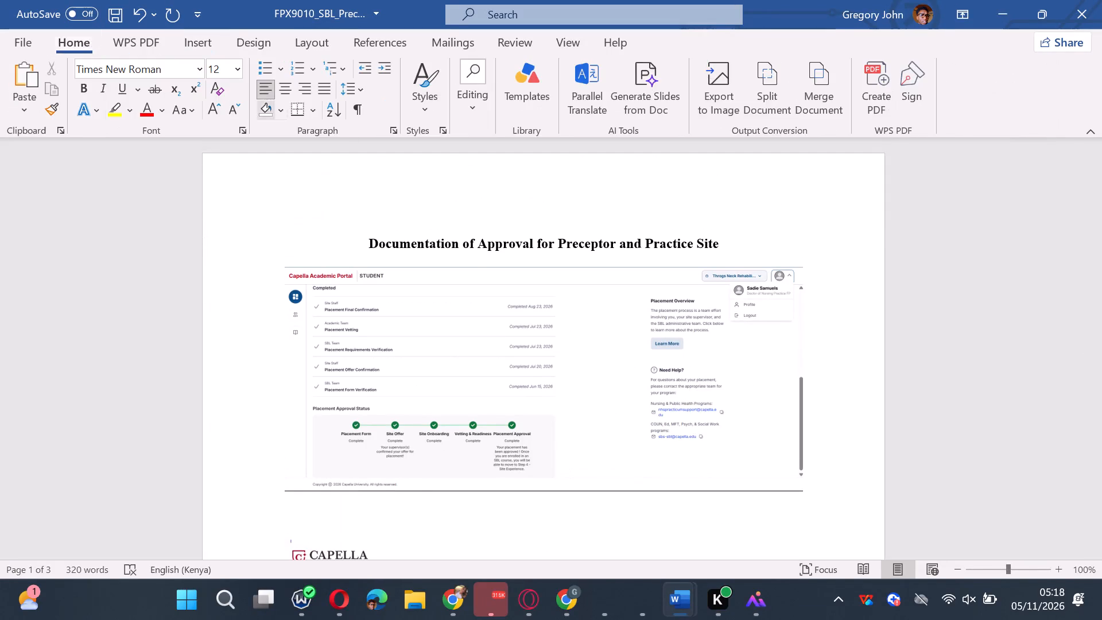
{"action": "left_click", "coordinate": [465, 113]}
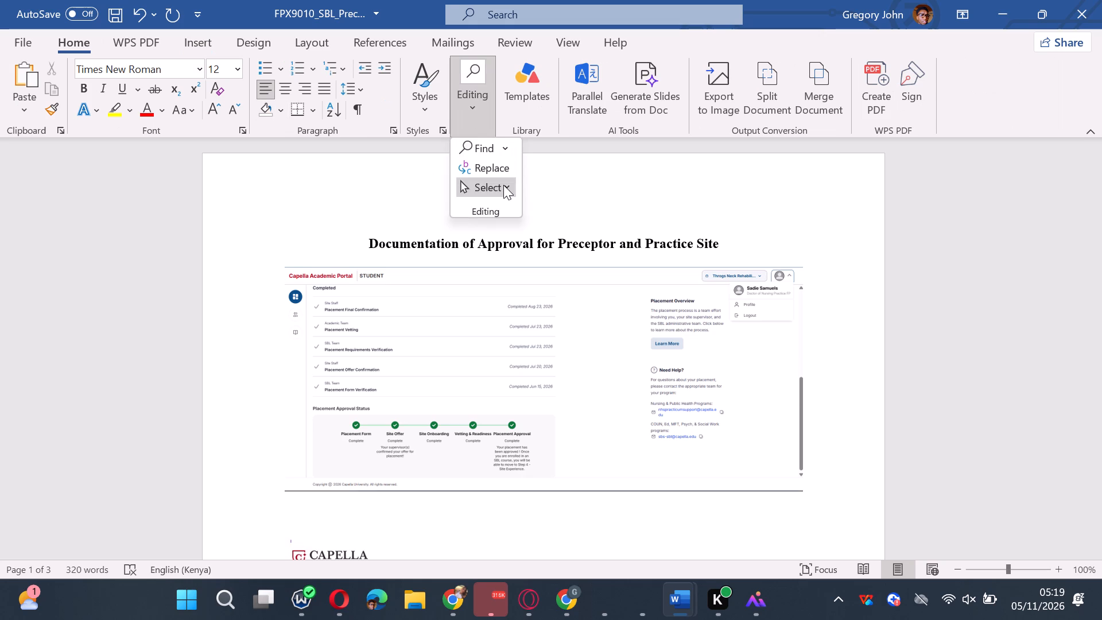
{"action": "left_click", "coordinate": [503, 185]}
{"action": "left_click", "coordinate": [514, 210]}
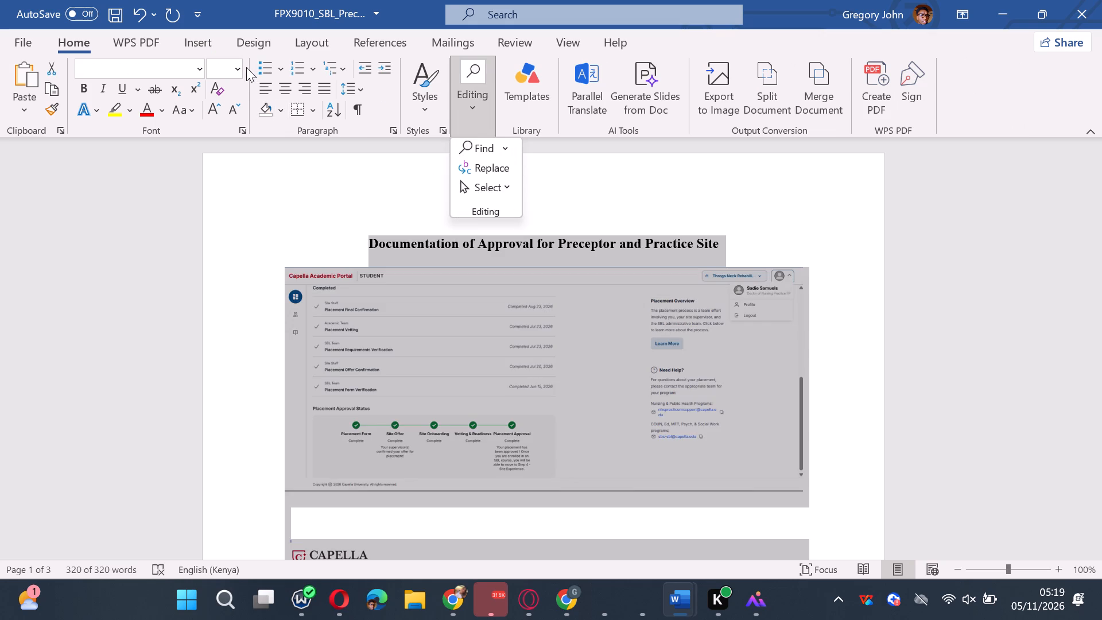
{"action": "left_click", "coordinate": [243, 67]}
{"action": "left_click", "coordinate": [238, 67]}
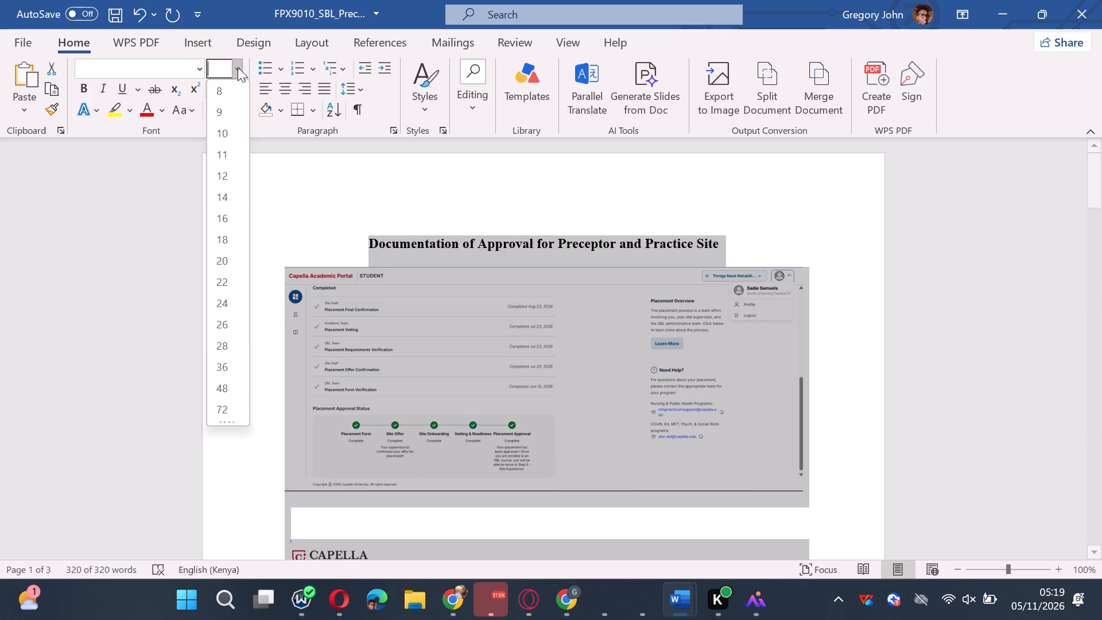
{"action": "left_click", "coordinate": [228, 170]}
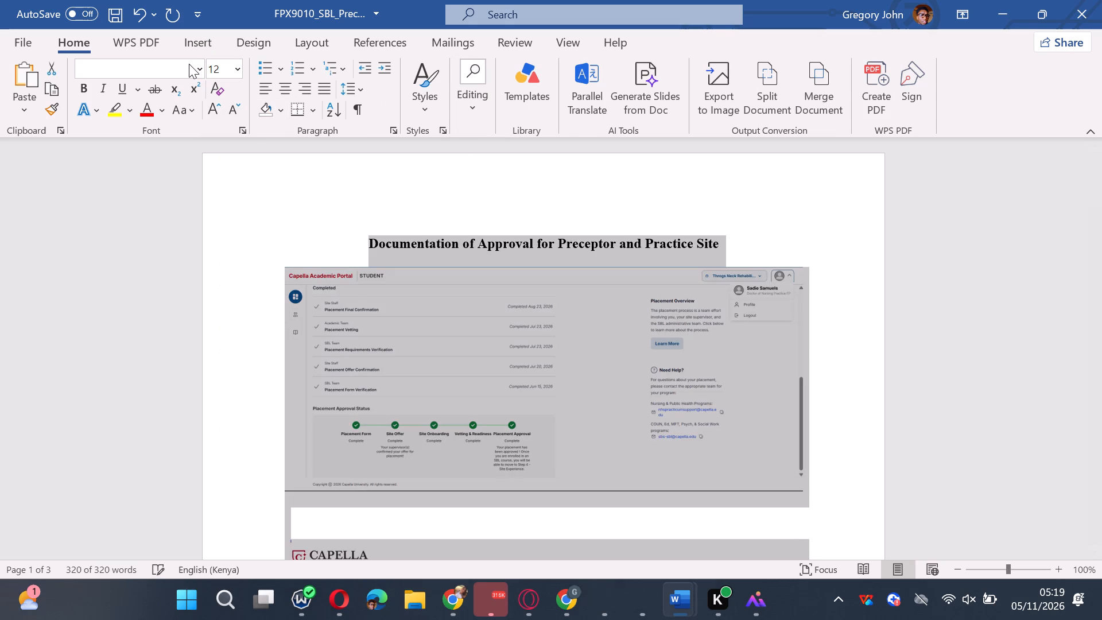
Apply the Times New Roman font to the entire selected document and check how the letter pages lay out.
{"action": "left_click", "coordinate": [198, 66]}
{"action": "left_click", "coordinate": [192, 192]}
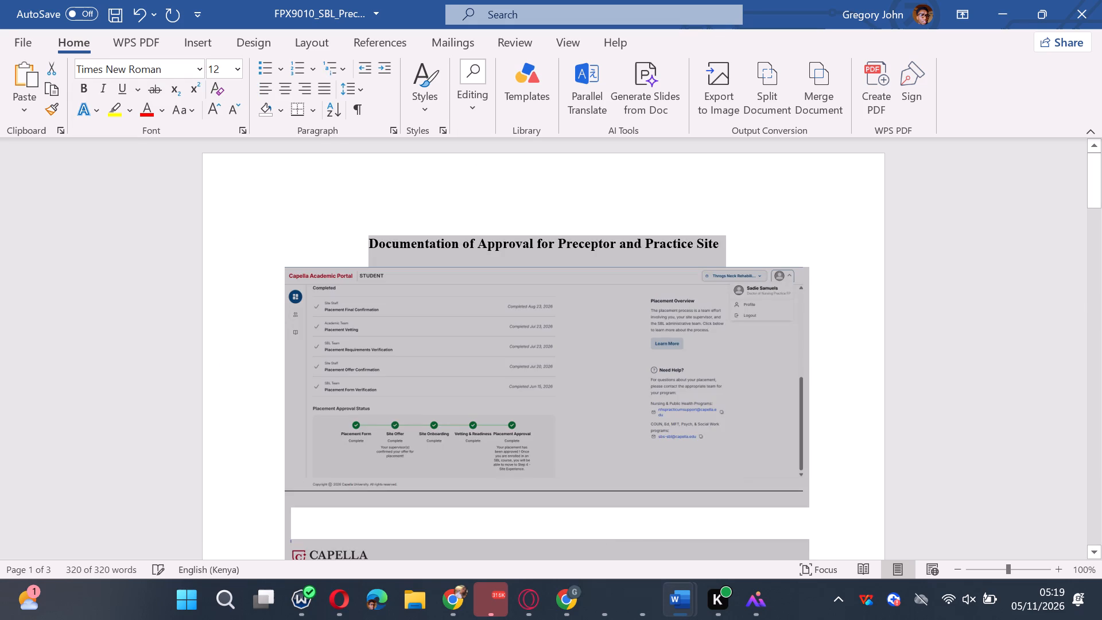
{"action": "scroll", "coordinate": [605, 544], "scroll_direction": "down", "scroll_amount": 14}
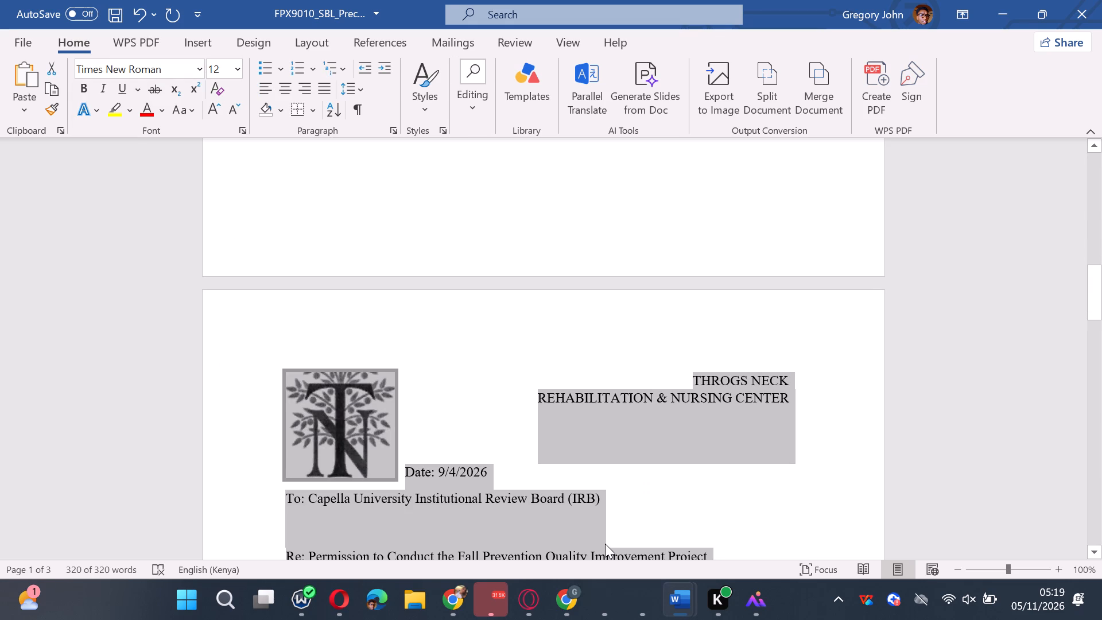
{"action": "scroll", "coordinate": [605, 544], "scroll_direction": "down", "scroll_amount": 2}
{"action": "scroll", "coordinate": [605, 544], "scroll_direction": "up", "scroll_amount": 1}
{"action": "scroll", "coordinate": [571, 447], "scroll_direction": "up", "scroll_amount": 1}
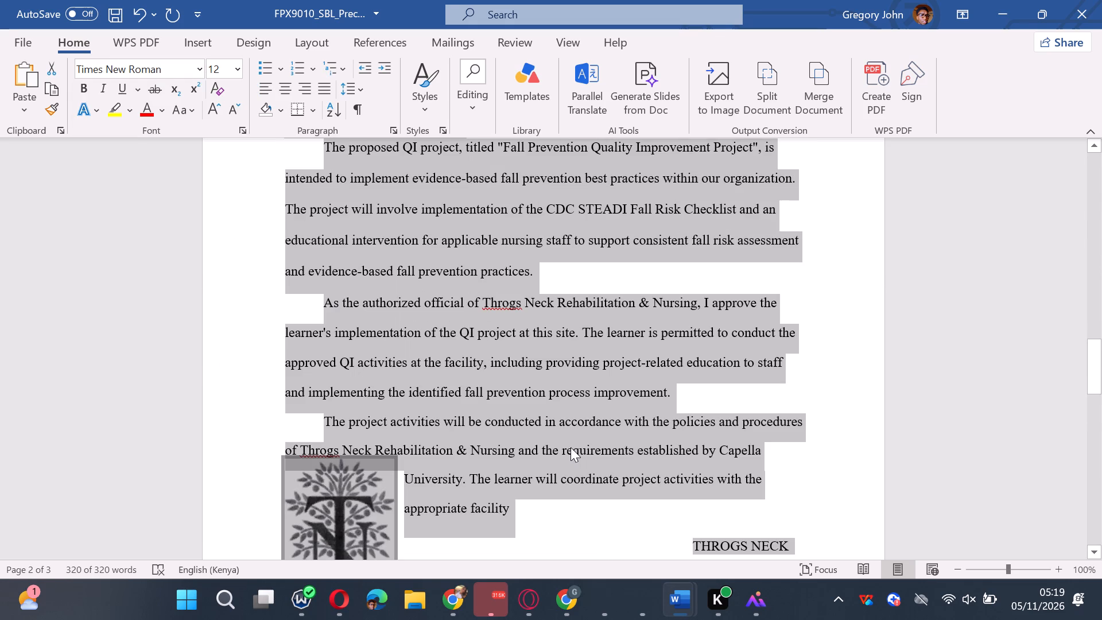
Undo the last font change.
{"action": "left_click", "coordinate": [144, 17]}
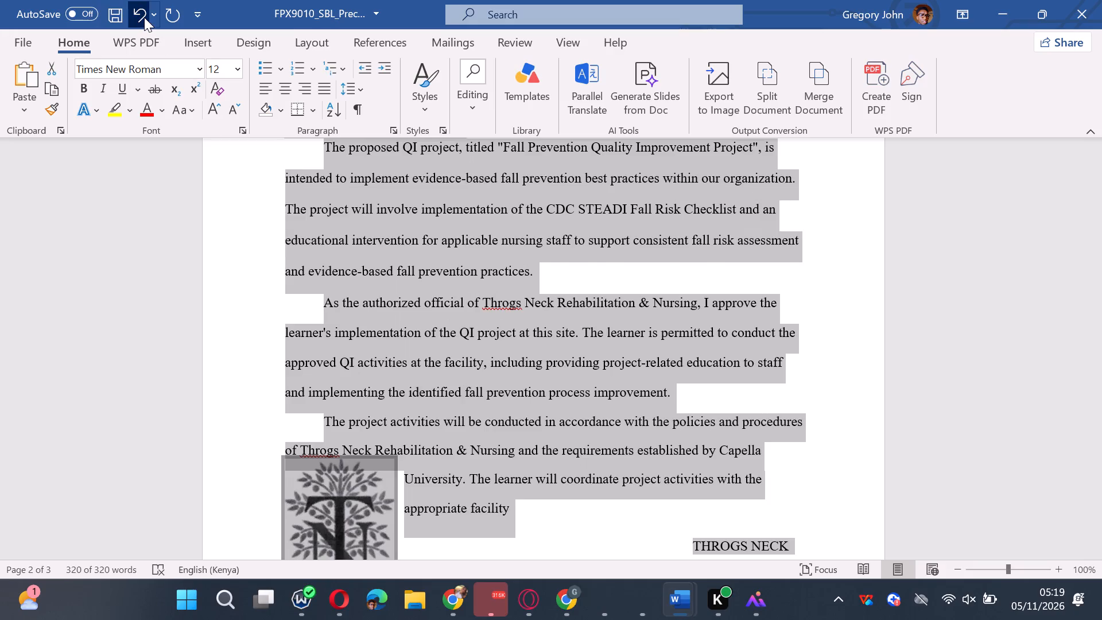
Examine the inserted permission letter's layout through the signature block, and clear the selection.
{"action": "scroll", "coordinate": [491, 420], "scroll_direction": "up", "scroll_amount": 3}
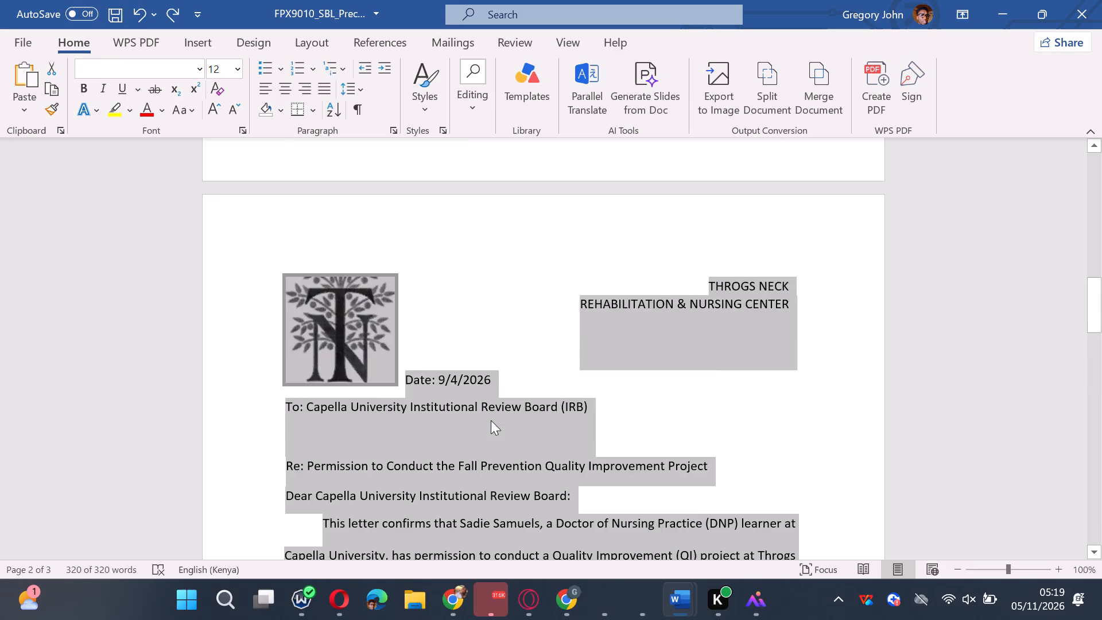
{"action": "scroll", "coordinate": [491, 420], "scroll_direction": "up", "scroll_amount": 2}
{"action": "scroll", "coordinate": [491, 420], "scroll_direction": "down", "scroll_amount": 7}
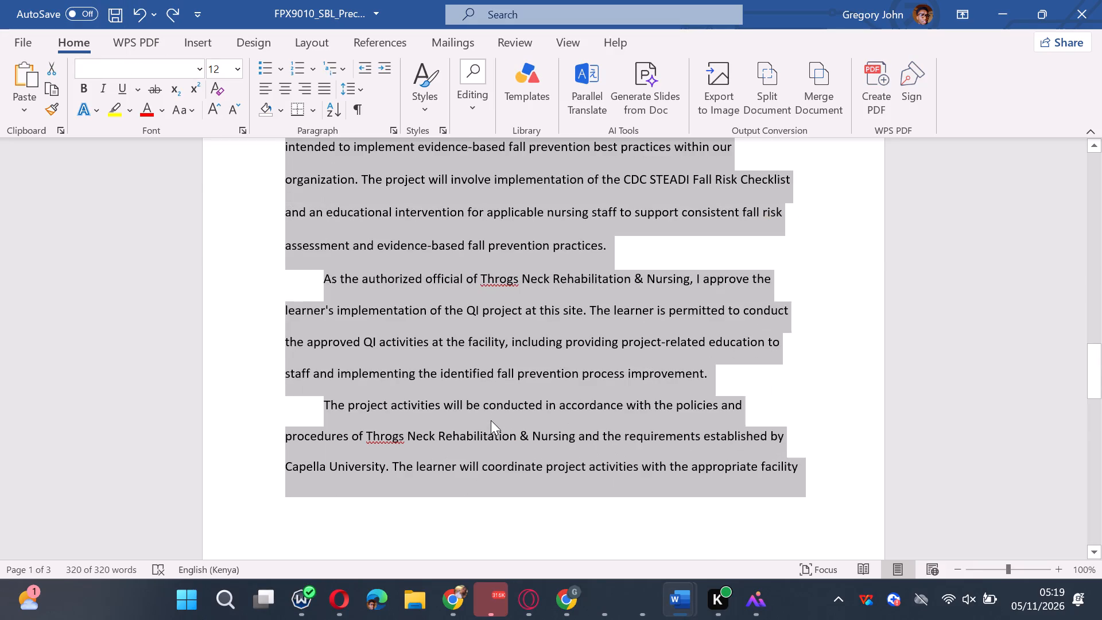
{"action": "scroll", "coordinate": [491, 420], "scroll_direction": "down", "scroll_amount": 5}
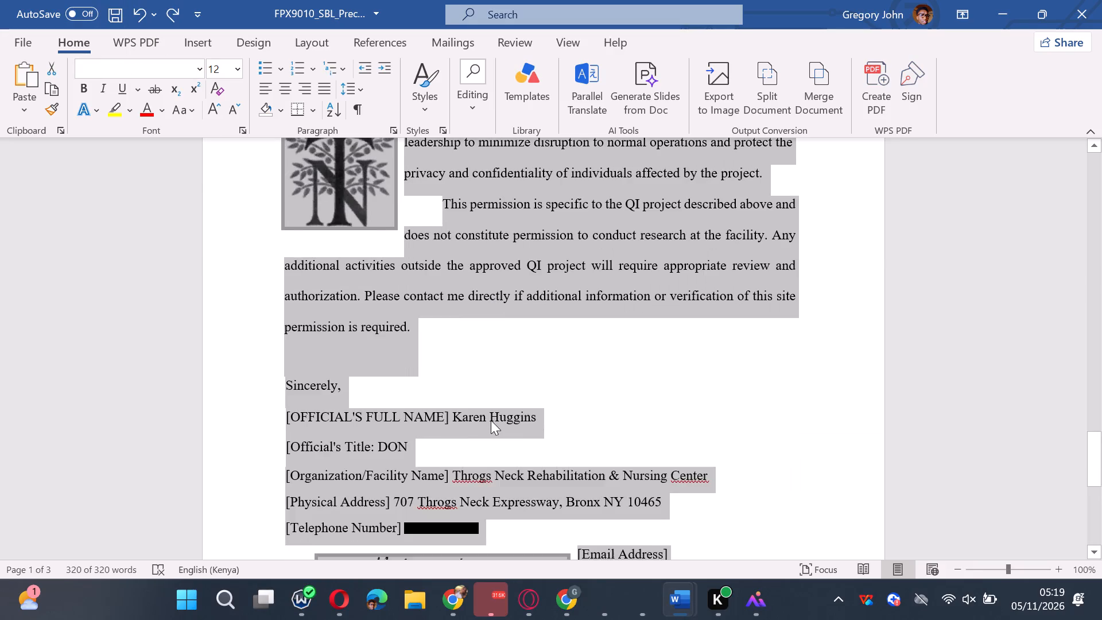
{"action": "scroll", "coordinate": [491, 420], "scroll_direction": "down", "scroll_amount": 1}
{"action": "left_click", "coordinate": [491, 420]}
{"action": "scroll", "coordinate": [491, 420], "scroll_direction": "down", "scroll_amount": 2}
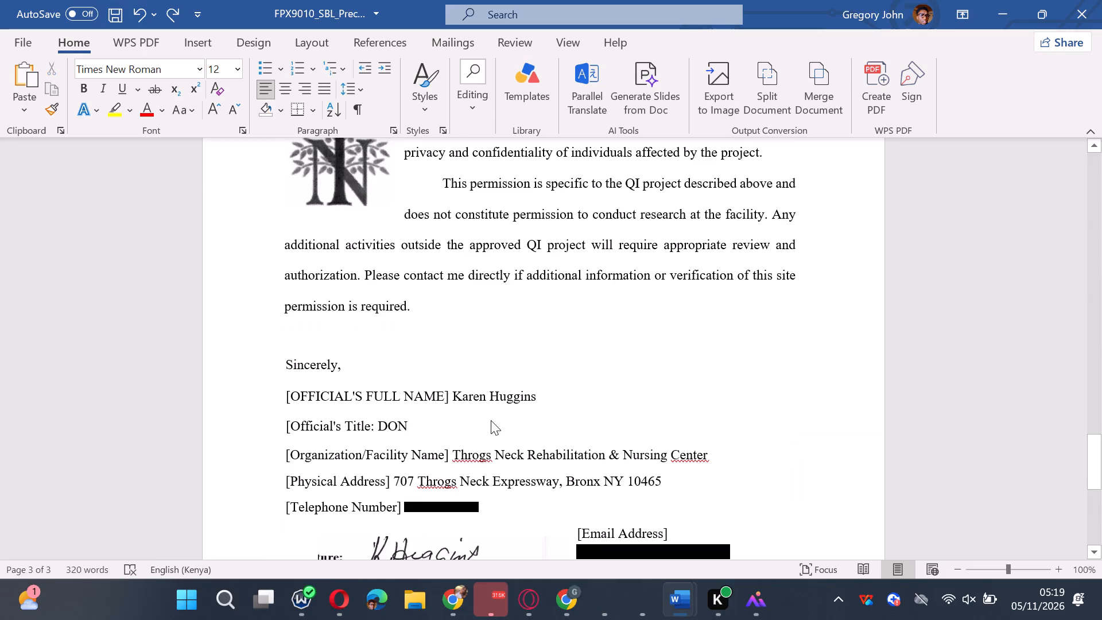
{"action": "scroll", "coordinate": [491, 420], "scroll_direction": "down", "scroll_amount": 2}
{"action": "scroll", "coordinate": [491, 420], "scroll_direction": "up", "scroll_amount": 20}
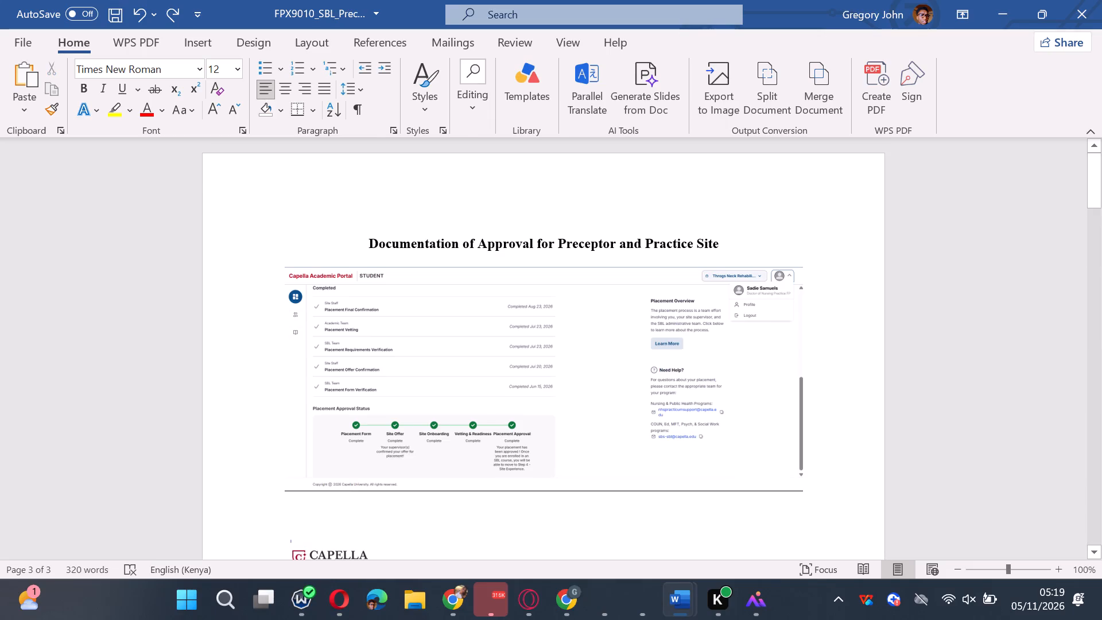
{"action": "scroll", "coordinate": [491, 420], "scroll_direction": "up", "scroll_amount": 20}
Save the file as the Word document FPX9010_SBL_Preceptor_Site_Approval in the Downloads folder.
{"action": "left_click", "coordinate": [31, 41]}
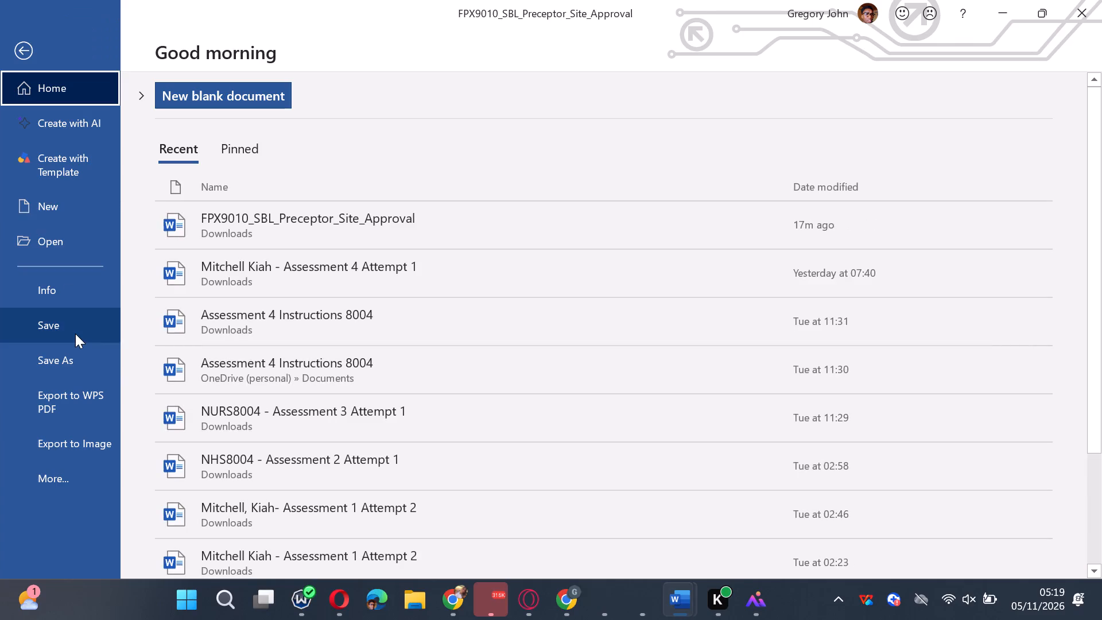
{"action": "left_click", "coordinate": [73, 362]}
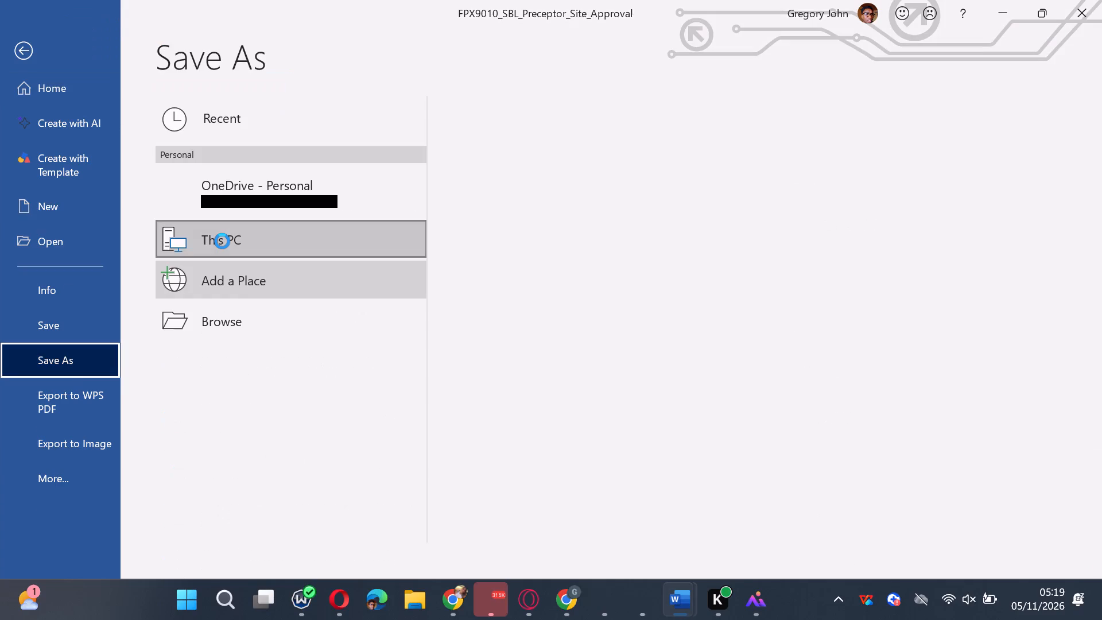
{"action": "double_click", "coordinate": [222, 241]}
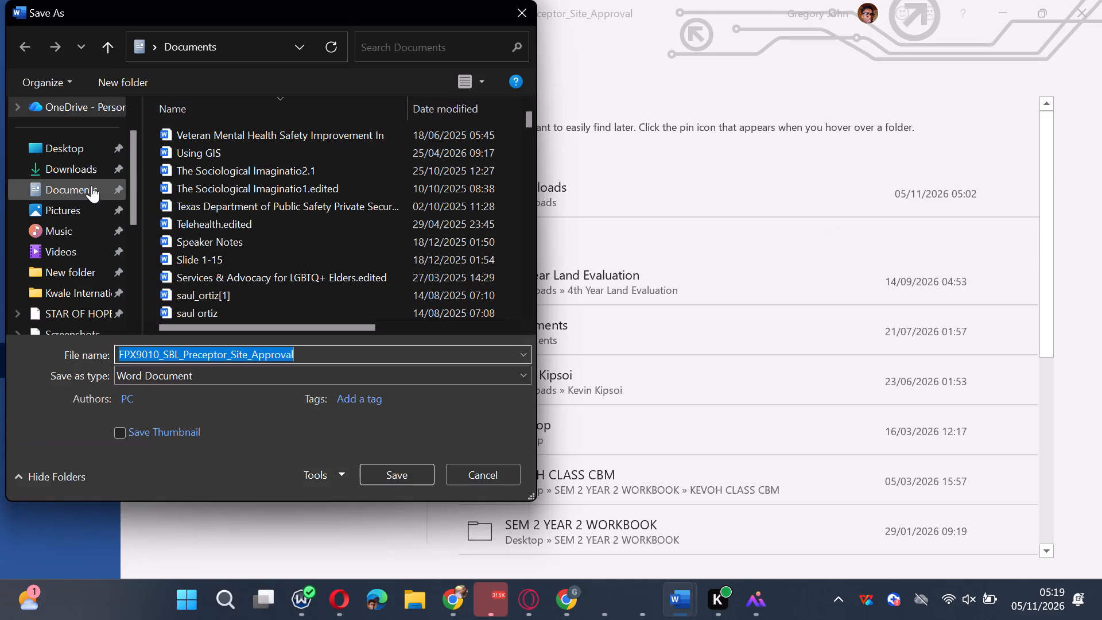
{"action": "left_click", "coordinate": [88, 169]}
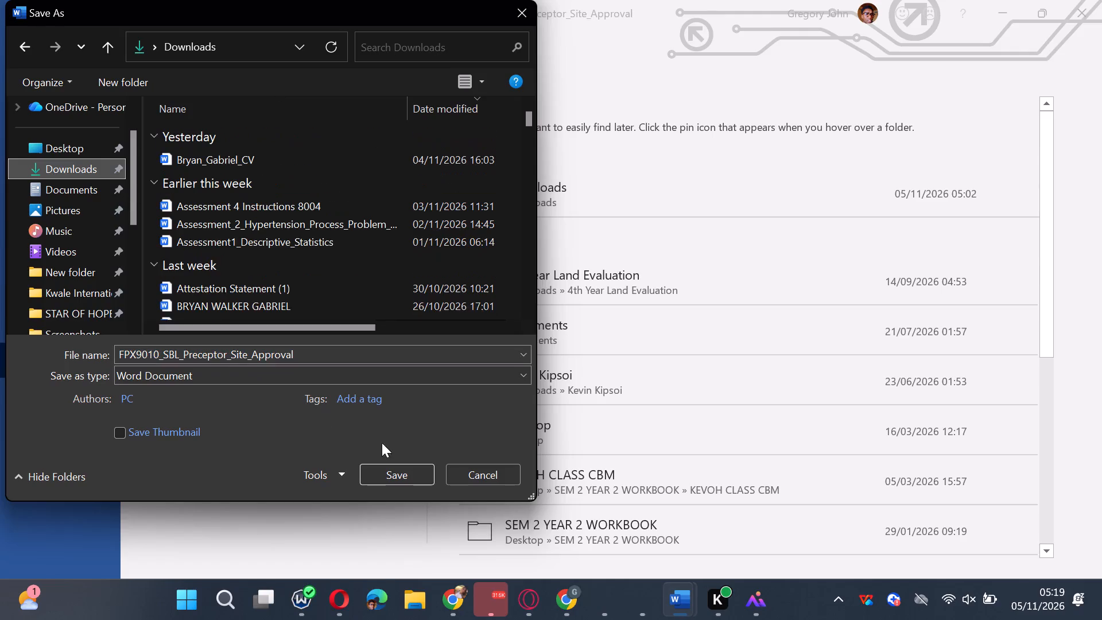
{"action": "left_click", "coordinate": [396, 469]}
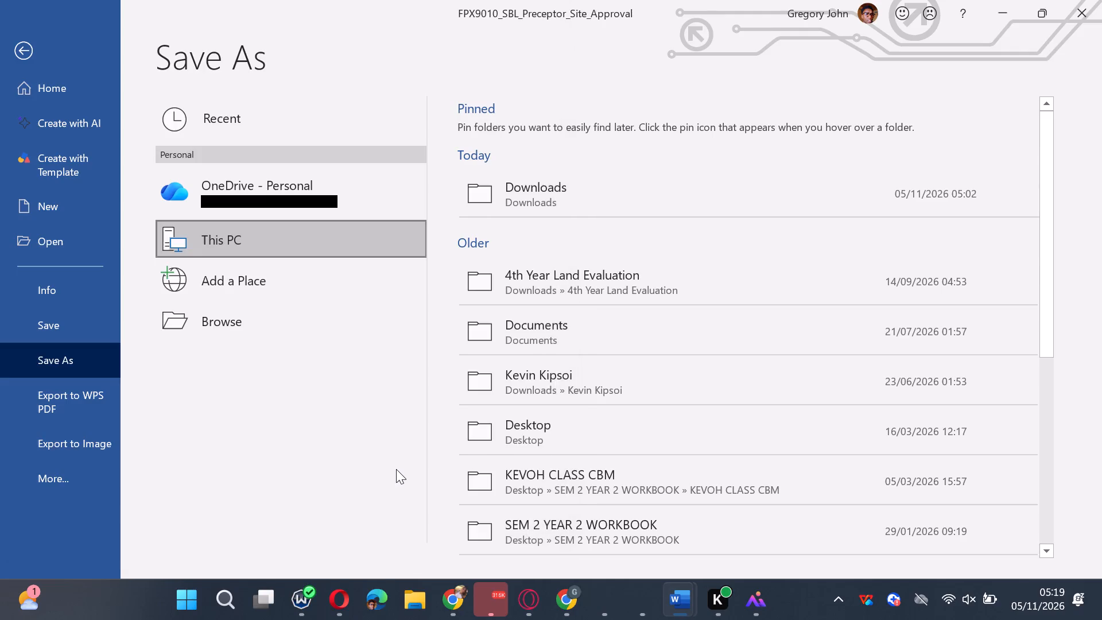
Look over the saved document's pages, checking the permission letter's text, letterhead and page breaks.
{"action": "scroll", "coordinate": [396, 469], "scroll_direction": "down", "scroll_amount": 20}
{"action": "scroll", "coordinate": [396, 469], "scroll_direction": "down", "scroll_amount": 11}
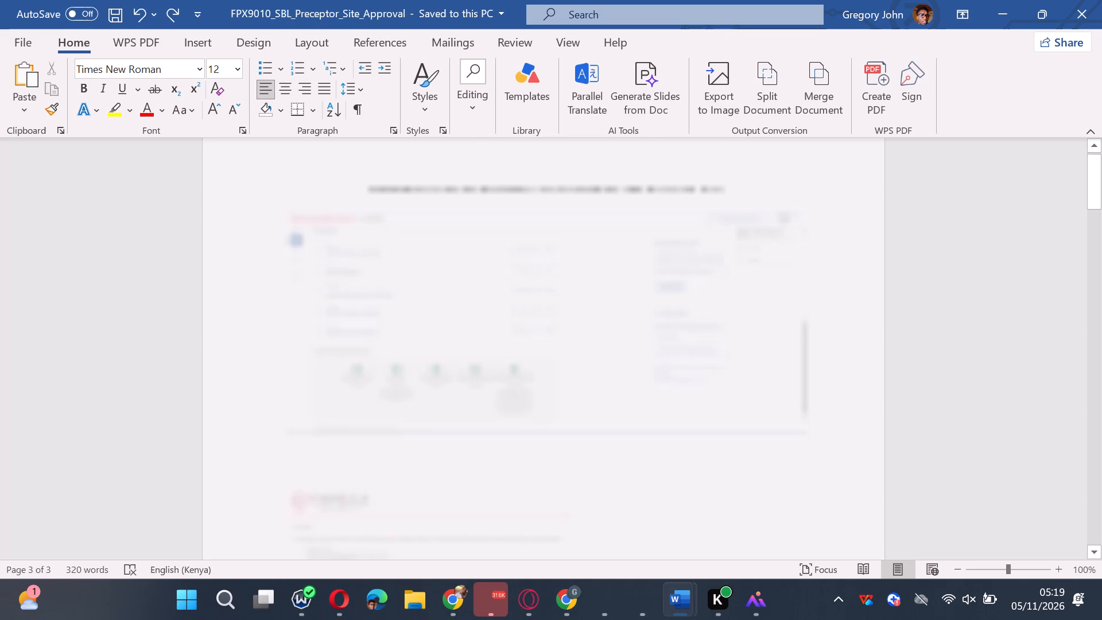
{"action": "scroll", "coordinate": [396, 469], "scroll_direction": "down", "scroll_amount": 7}
{"action": "scroll", "coordinate": [396, 469], "scroll_direction": "up", "scroll_amount": 10}
{"action": "scroll", "coordinate": [396, 469], "scroll_direction": "down", "scroll_amount": 2}
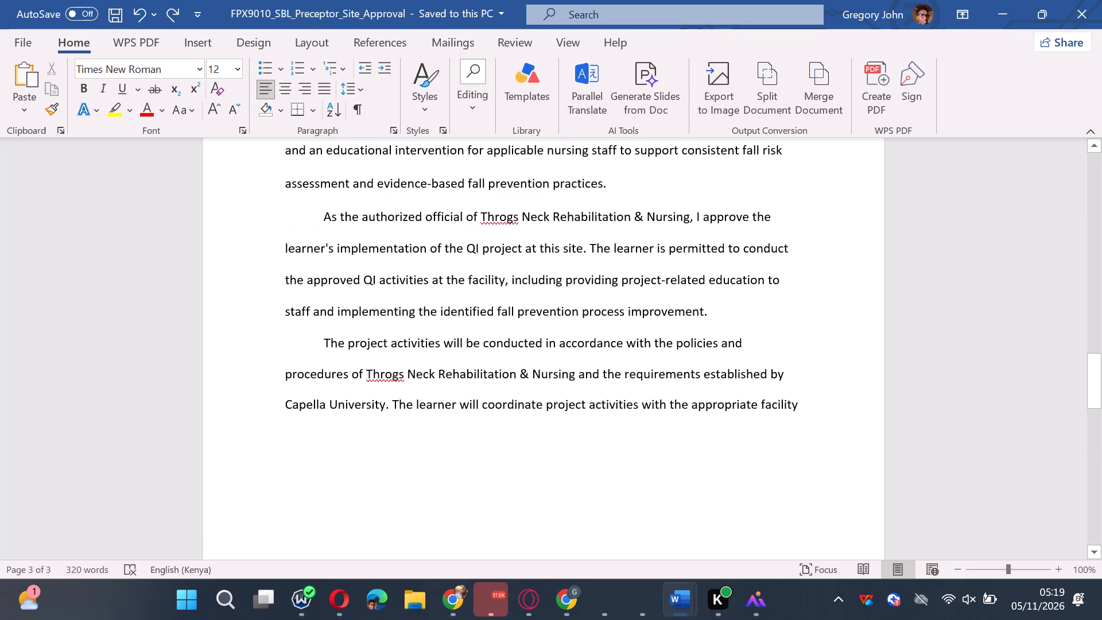
{"action": "scroll", "coordinate": [396, 469], "scroll_direction": "down", "scroll_amount": 2}
{"action": "scroll", "coordinate": [396, 469], "scroll_direction": "up", "scroll_amount": 1}
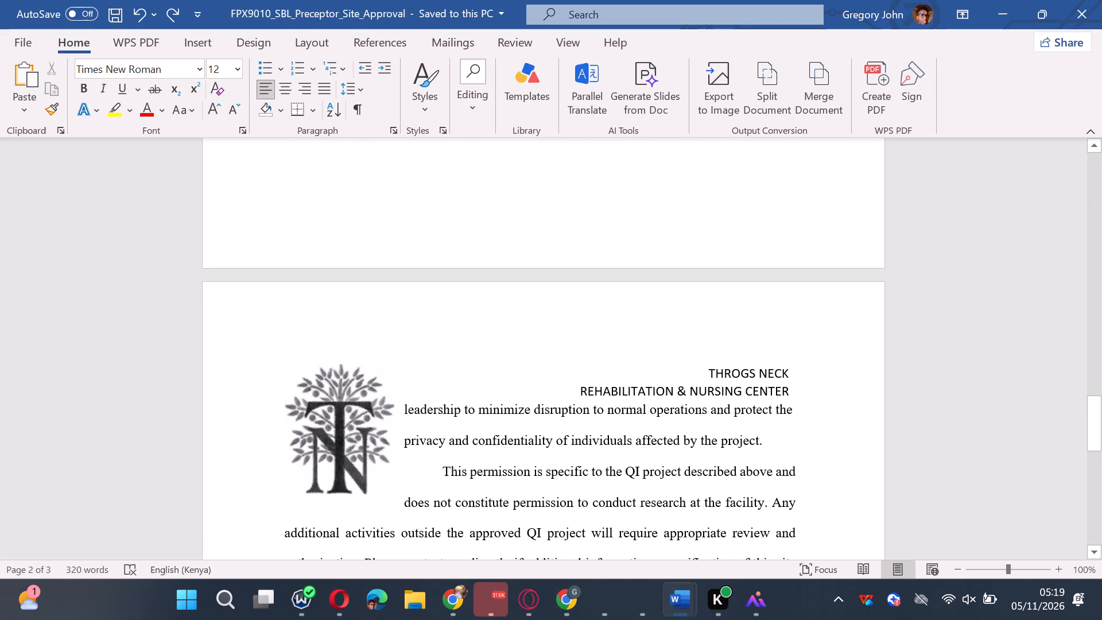
{"action": "scroll", "coordinate": [396, 469], "scroll_direction": "up", "scroll_amount": 7}
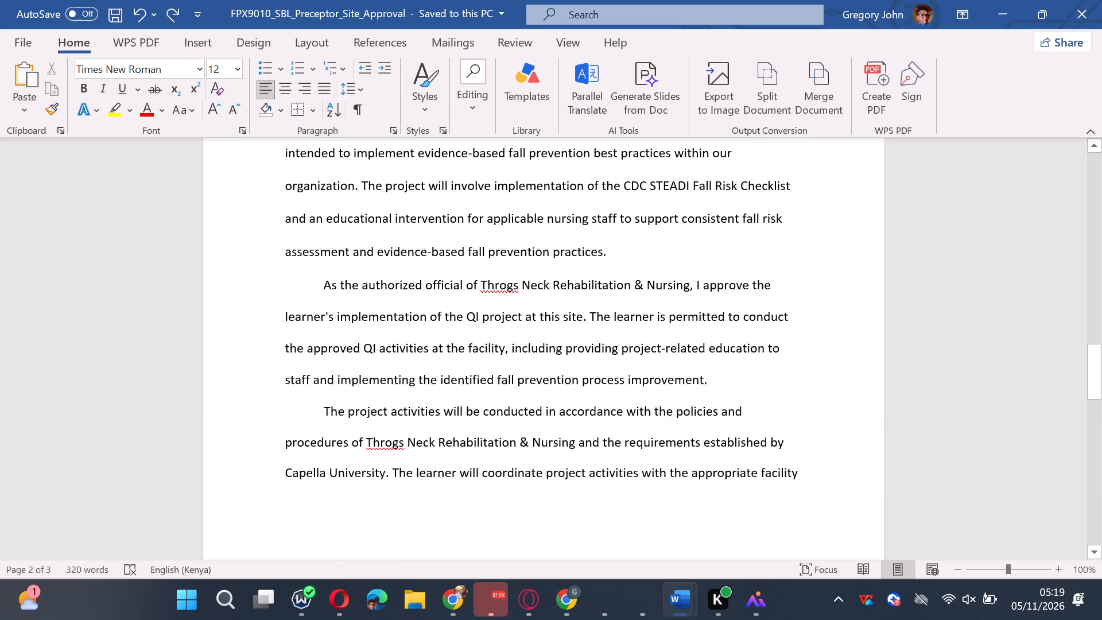
{"action": "scroll", "coordinate": [396, 469], "scroll_direction": "up", "scroll_amount": 6}
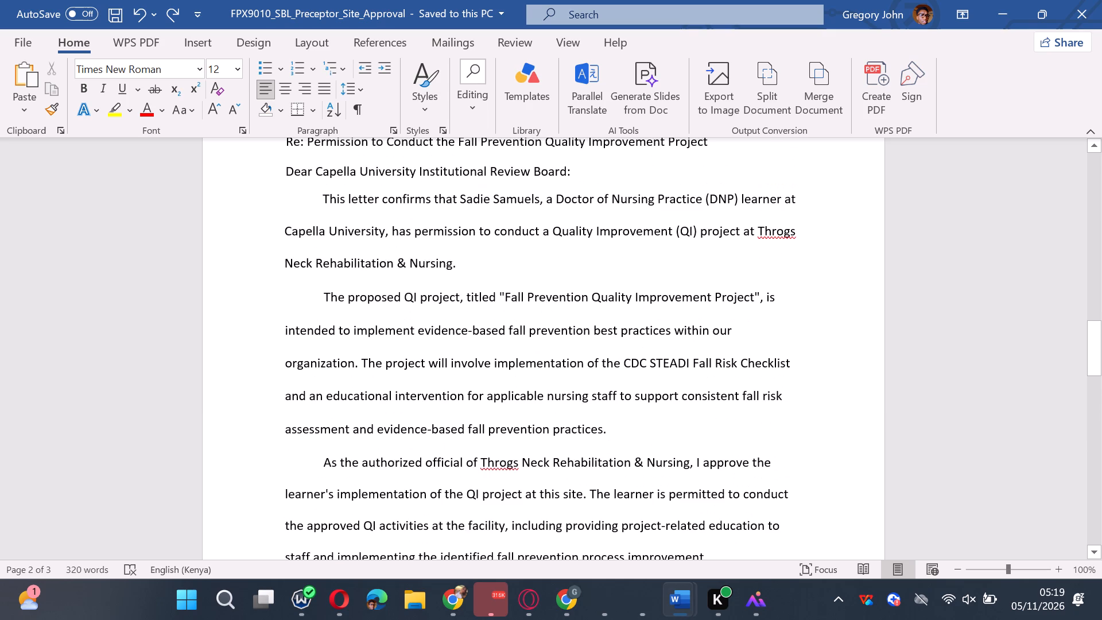
{"action": "scroll", "coordinate": [396, 469], "scroll_direction": "up", "scroll_amount": 2}
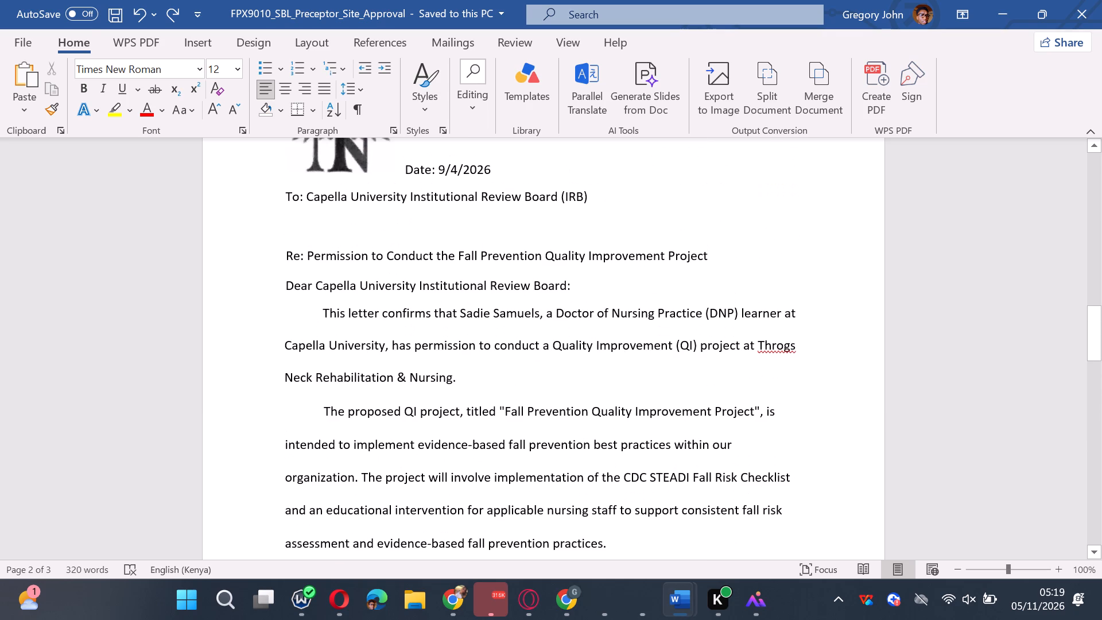
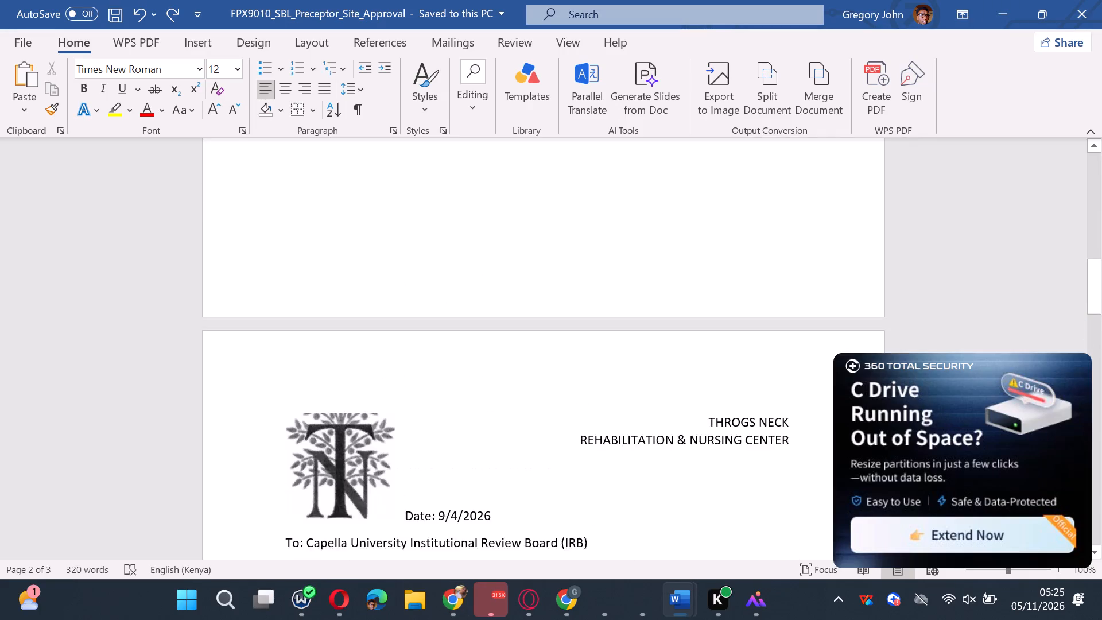
{"action": "left_click", "coordinate": [369, 400]}
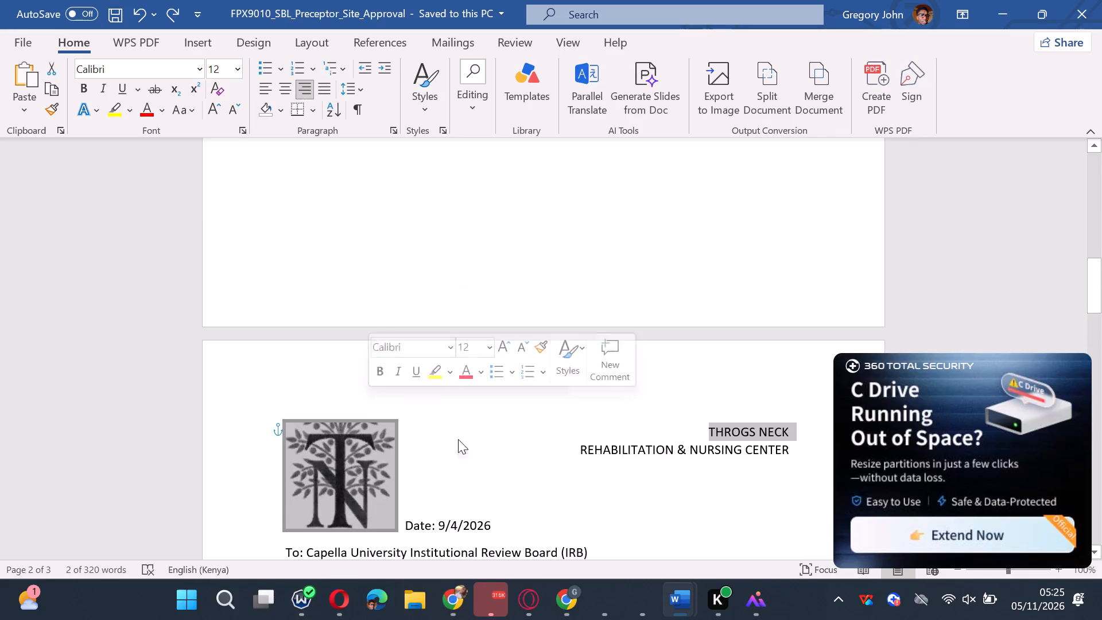
{"action": "scroll", "coordinate": [468, 447], "scroll_direction": "down", "scroll_amount": 18}
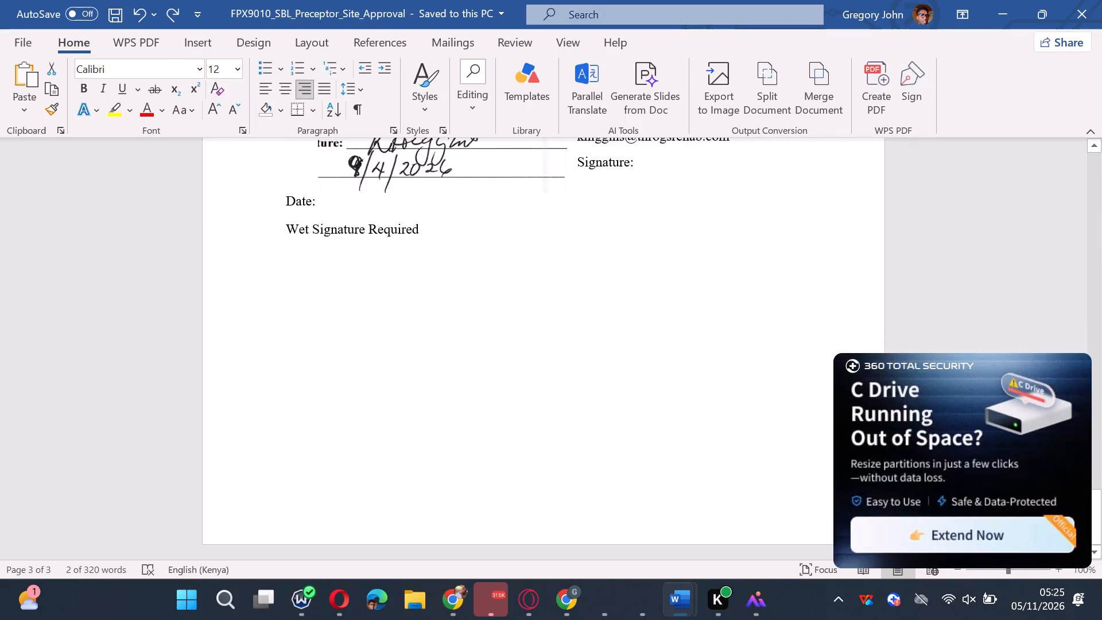
{"action": "left_click", "coordinate": [143, 23]}
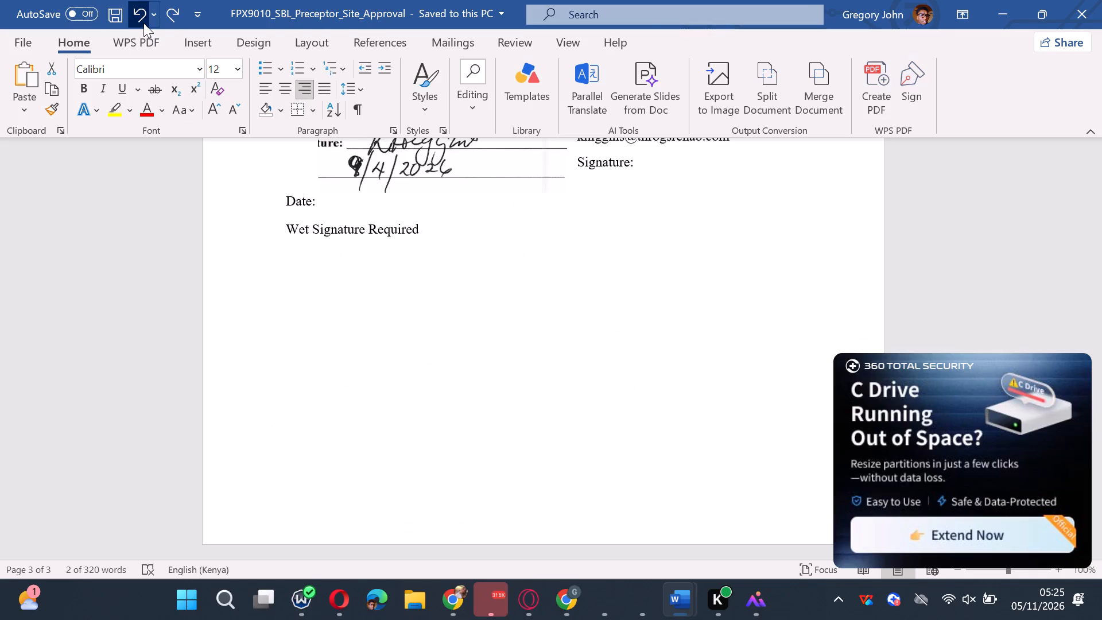
{"action": "left_click", "coordinate": [143, 23]}
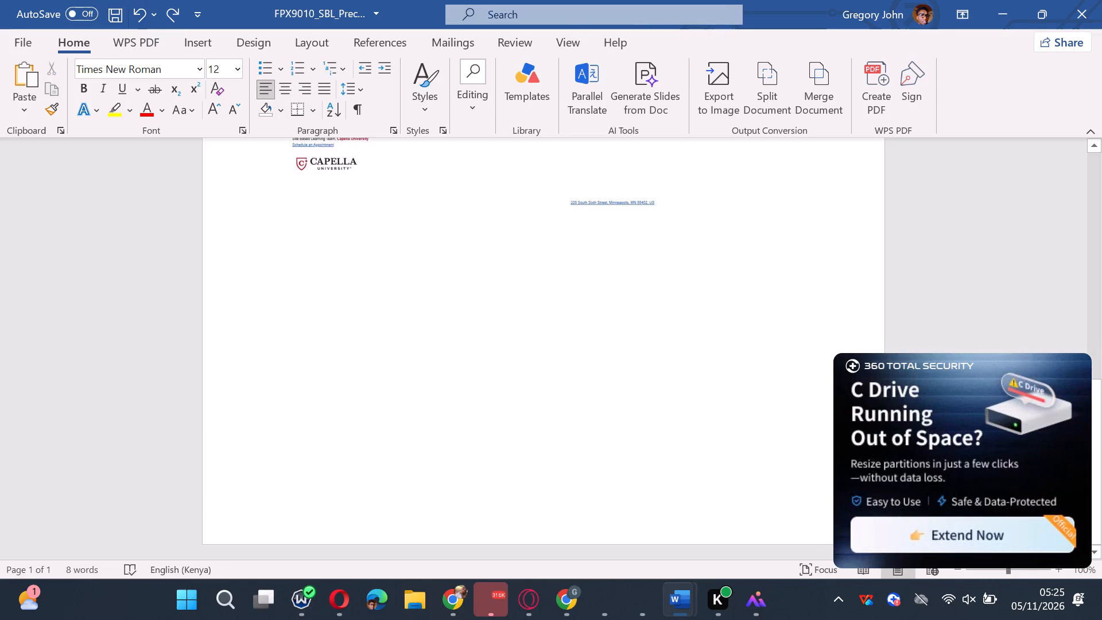
{"action": "scroll", "coordinate": [450, 403], "scroll_direction": "up", "scroll_amount": 8}
{"action": "scroll", "coordinate": [450, 403], "scroll_direction": "down", "scroll_amount": 3}
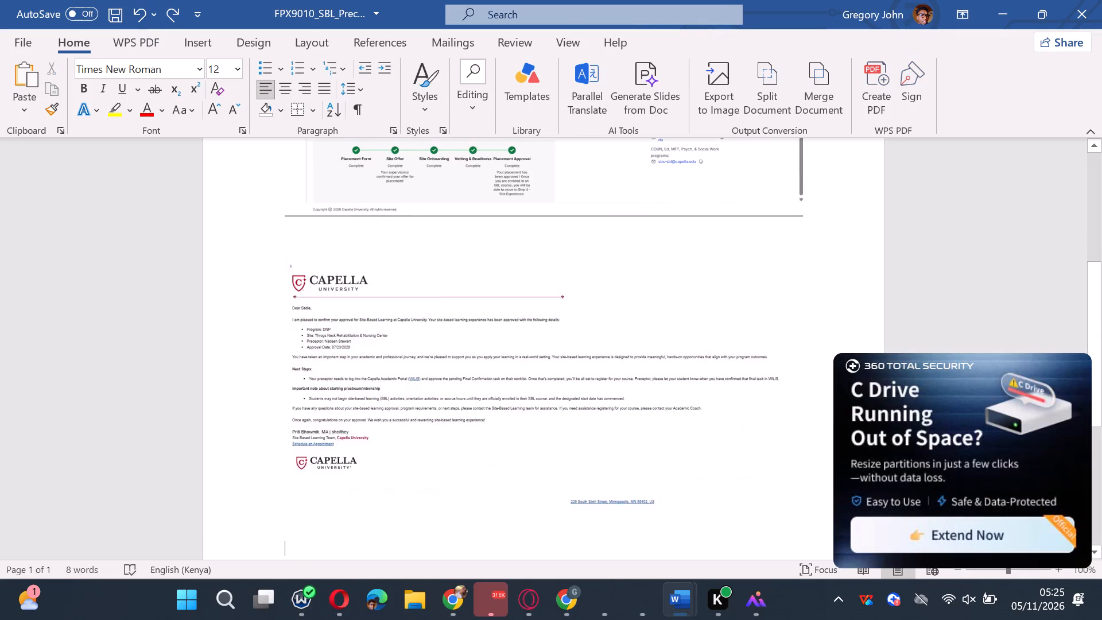
{"action": "scroll", "coordinate": [450, 403], "scroll_direction": "up", "scroll_amount": 5}
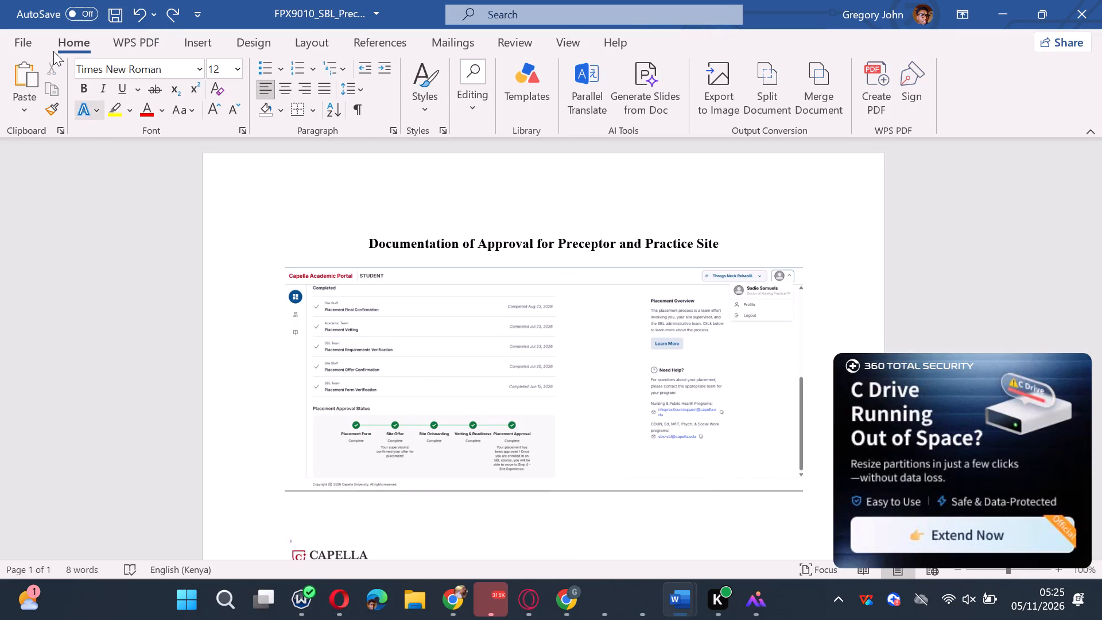
Open the Save As options for the preceptor and practice site approval document.
{"action": "left_click", "coordinate": [35, 44]}
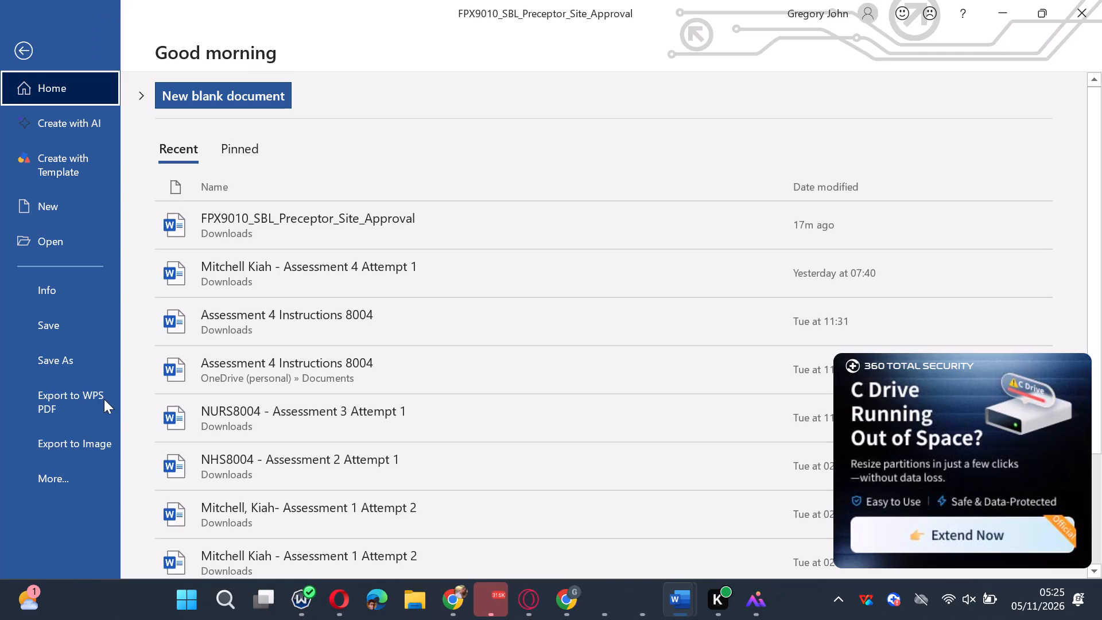
{"action": "left_click", "coordinate": [71, 355]}
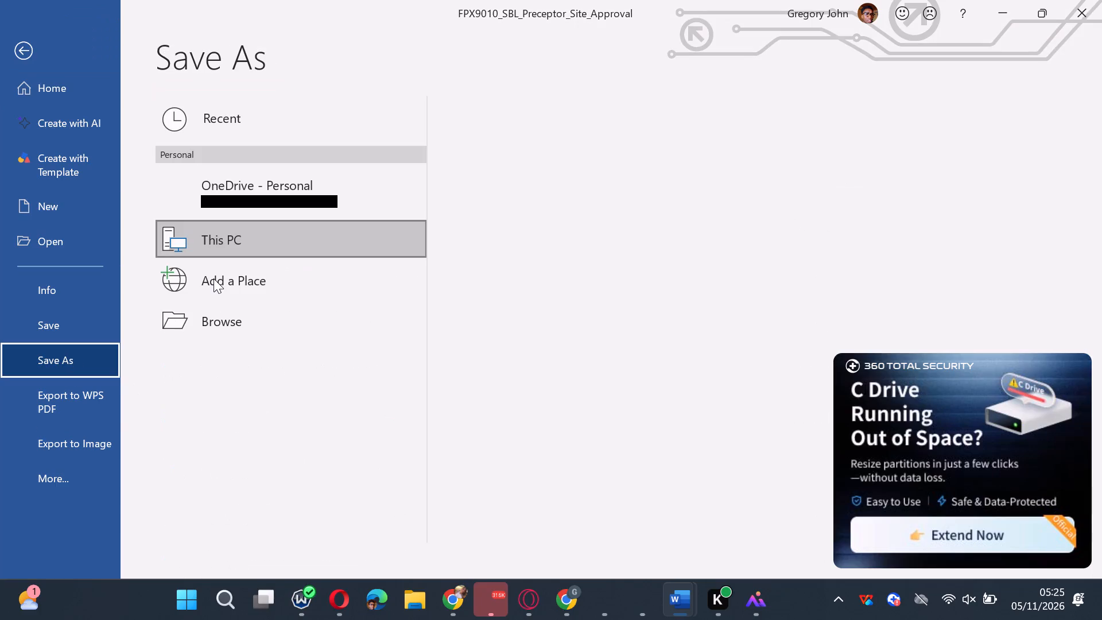
Save the preceptor and practice site approval document in the Downloads folder as the Word document FPX9010_SBL_Preceptor_Site_Approval.
{"action": "double_click", "coordinate": [211, 234]}
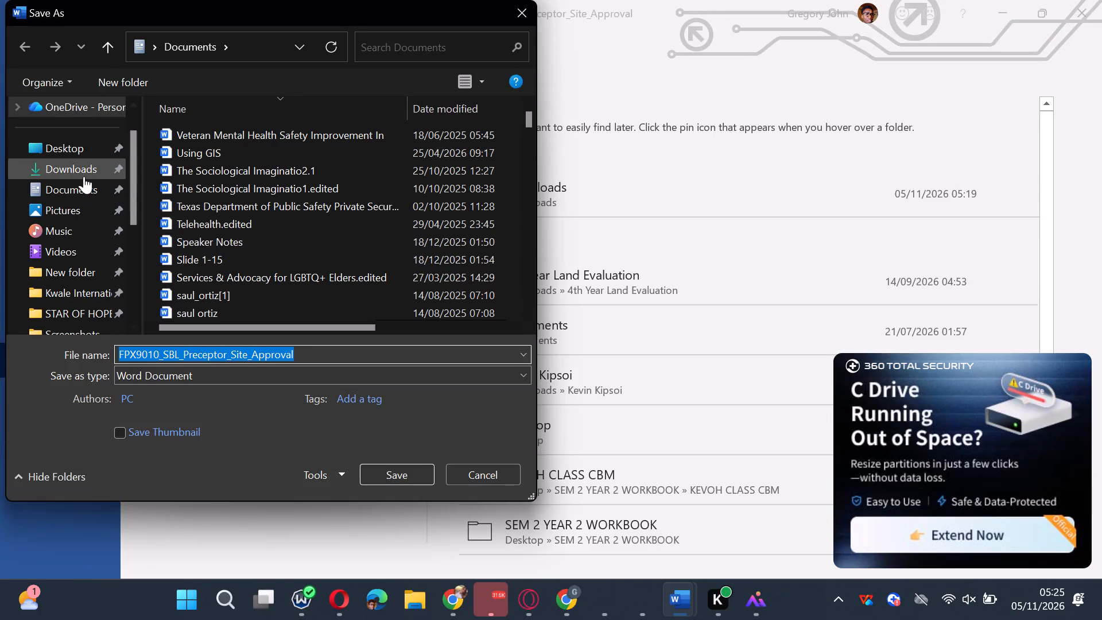
{"action": "left_click", "coordinate": [84, 173]}
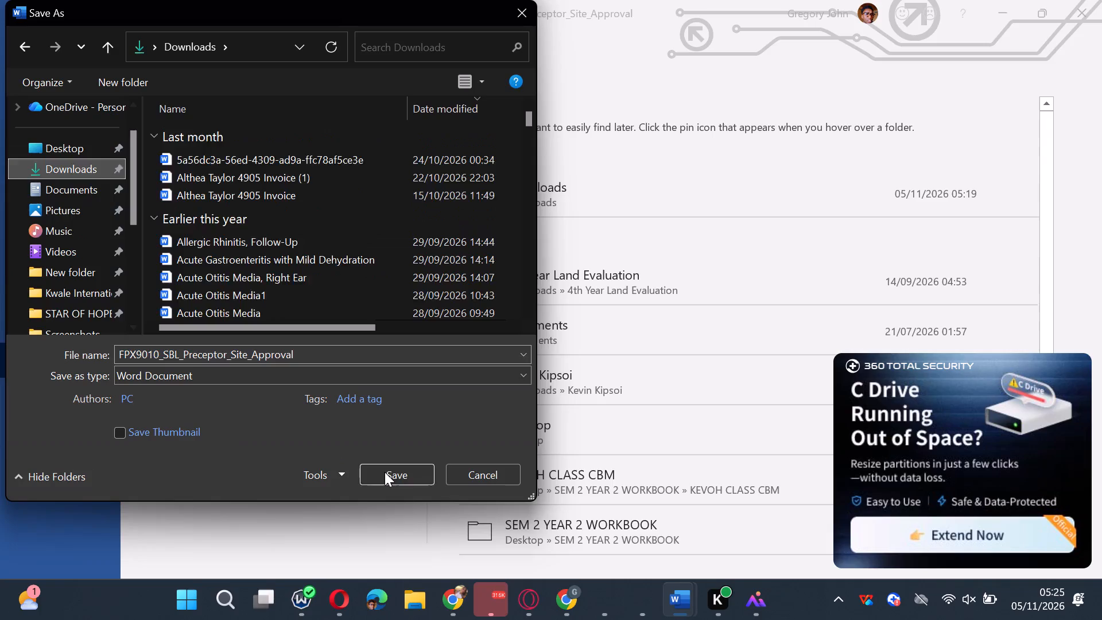
{"action": "left_click", "coordinate": [385, 472]}
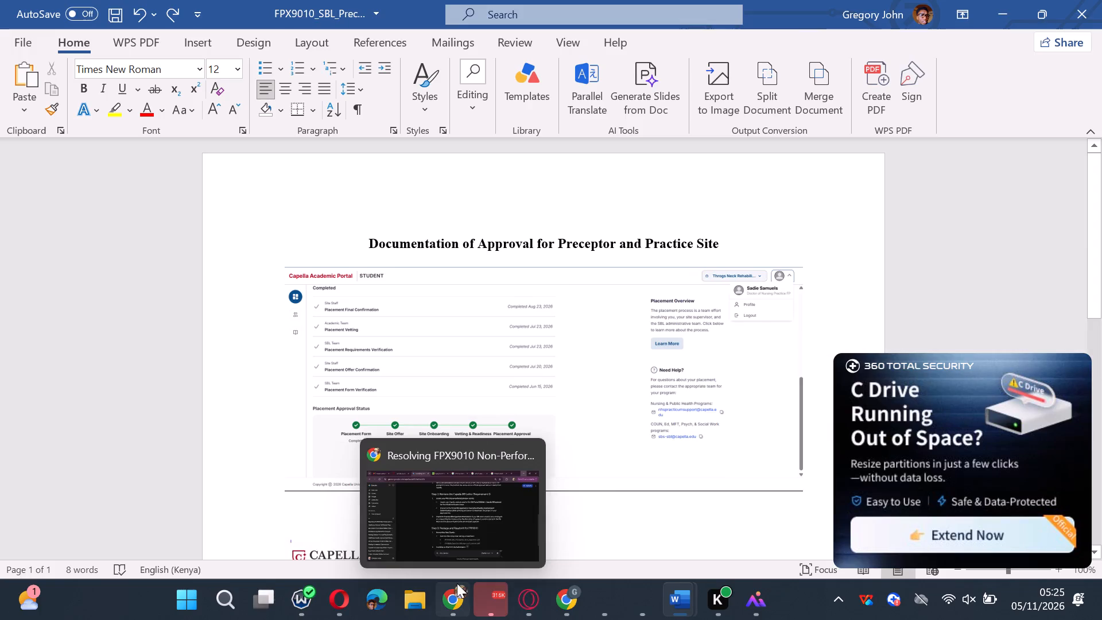
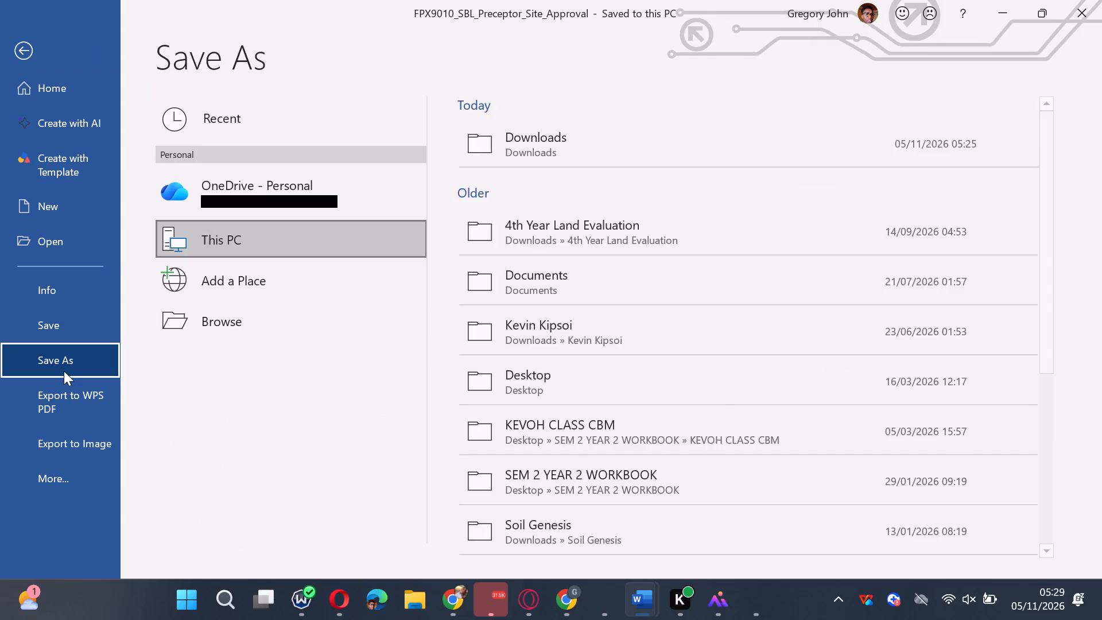
Save the document to the Downloads folder on this PC as a Word Document named FPX9010_SBL_Preceptor_Site_Approval.
{"action": "double_click", "coordinate": [208, 235]}
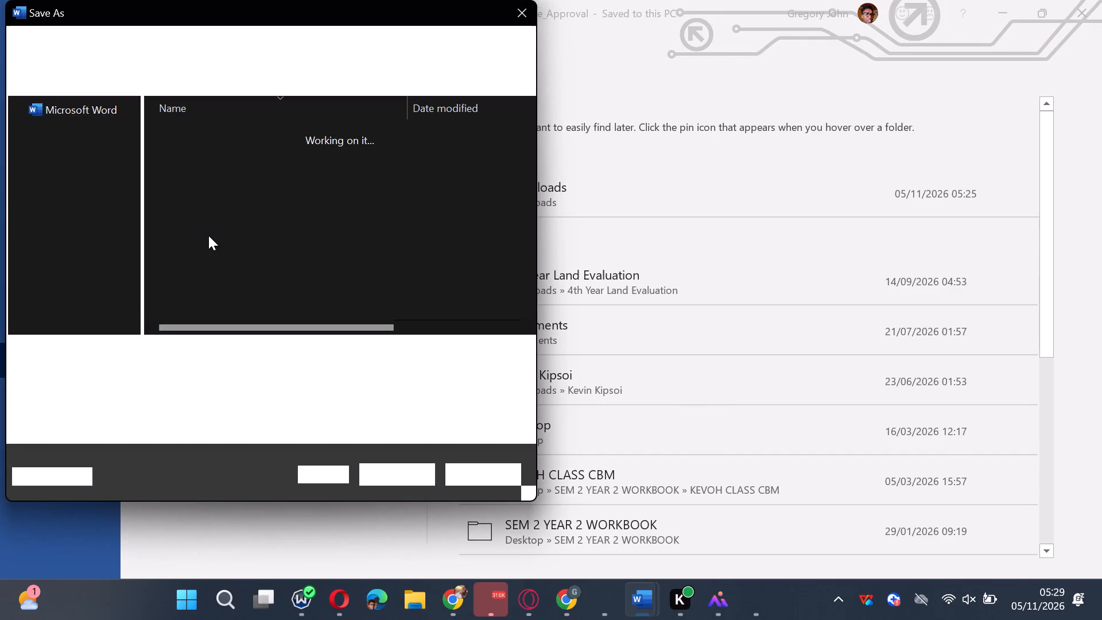
{"action": "left_click", "coordinate": [77, 172]}
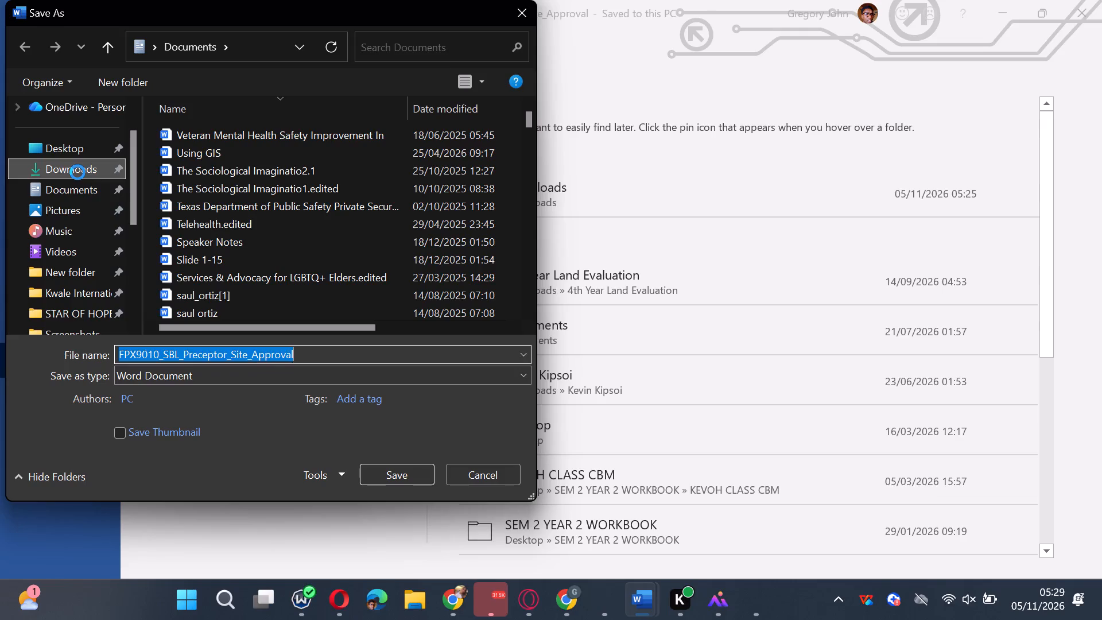
{"action": "left_click", "coordinate": [382, 474]}
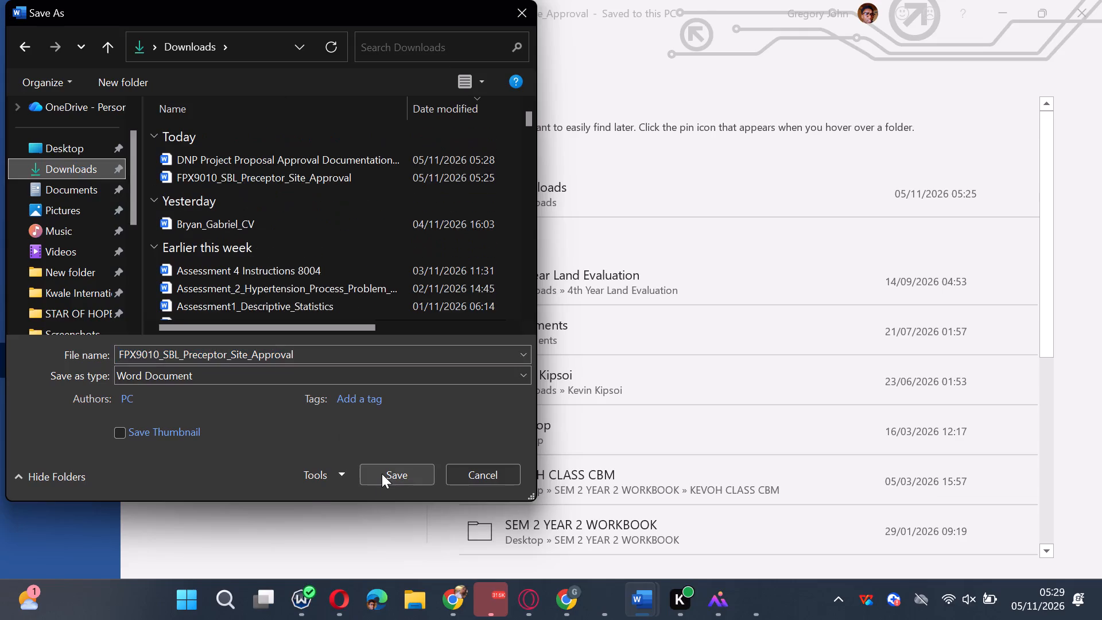
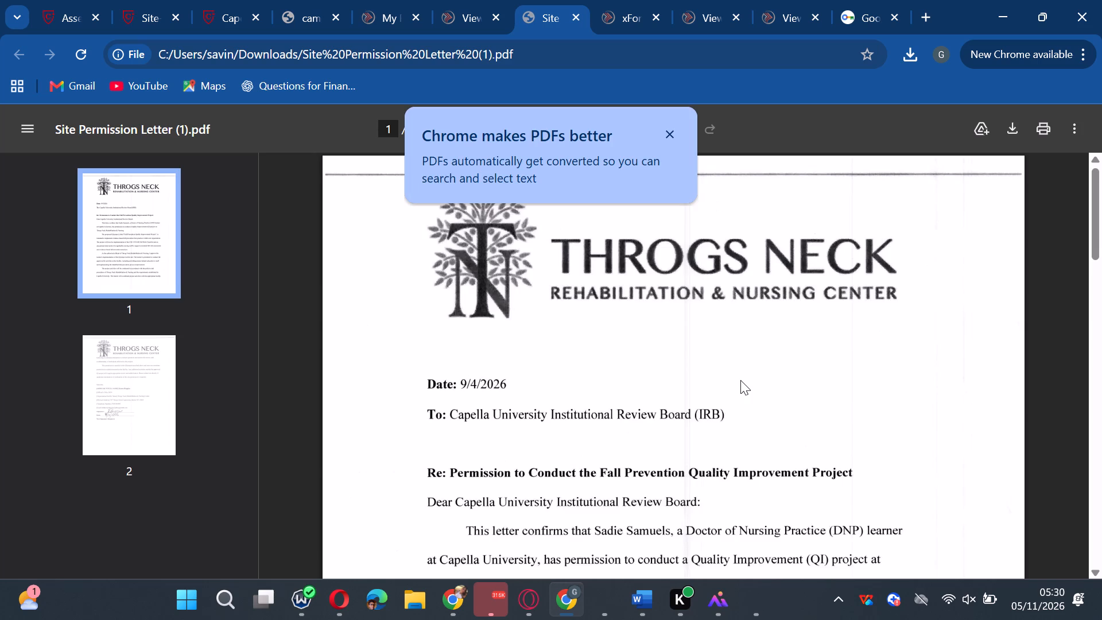
Read the opening paragraphs of the Throgs Neck site permission letter PDF addressed to the Institutional Review Board.
{"action": "scroll", "coordinate": [740, 380], "scroll_direction": "down", "scroll_amount": 1}
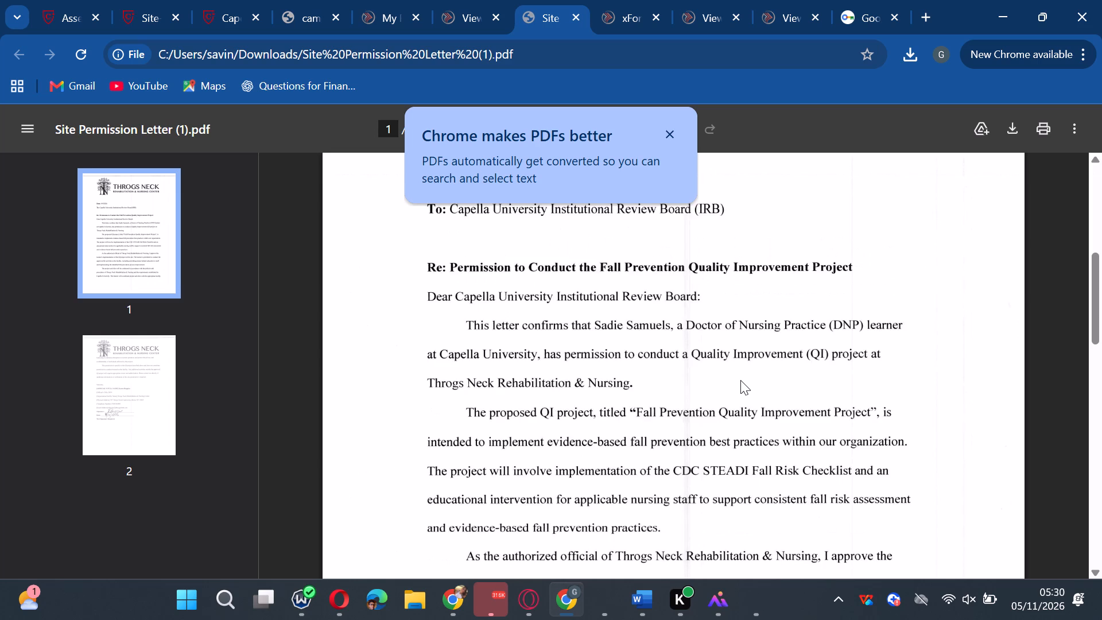
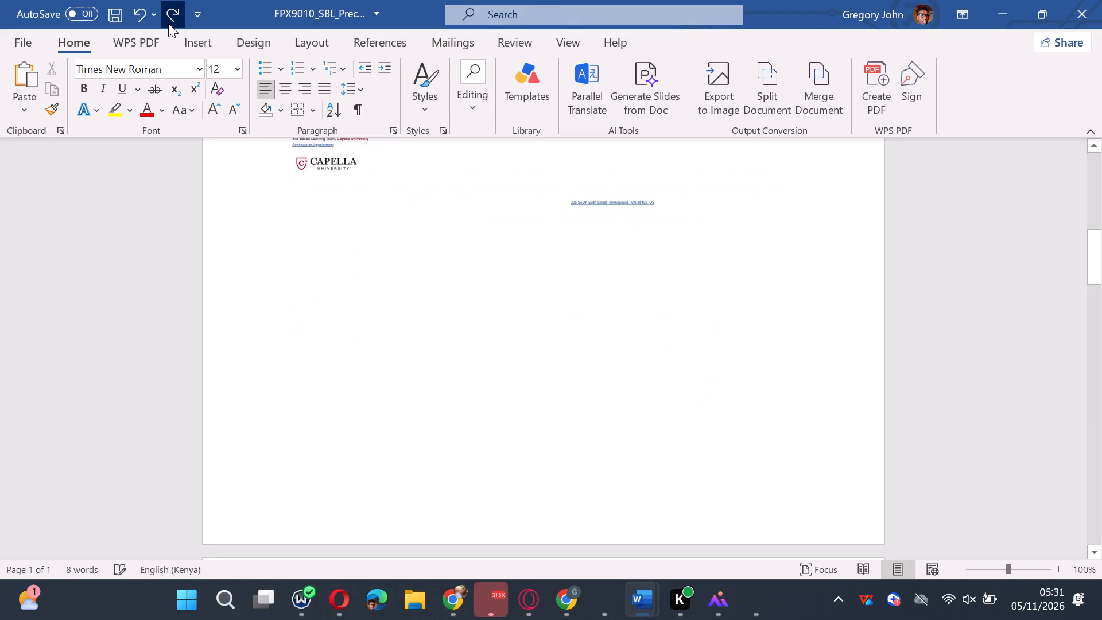
Save the combined approval and permission letter file as a Word document named FPX9010_SBL_Preceptor_Site_Approval, choosing the Downloads folder.
{"action": "scroll", "coordinate": [336, 259], "scroll_direction": "up", "scroll_amount": 2}
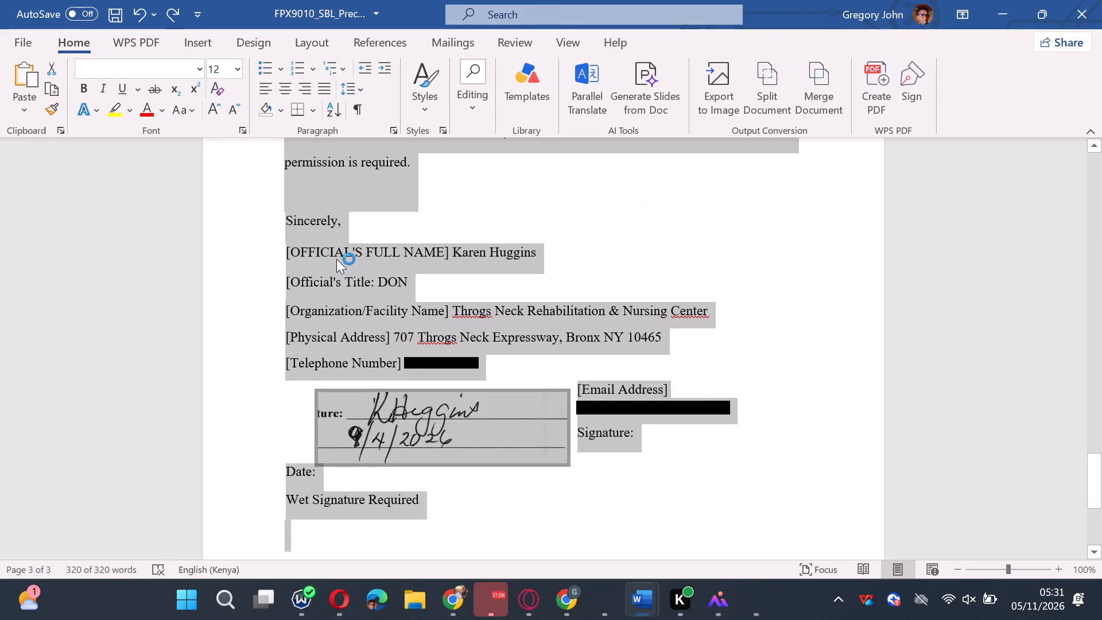
{"action": "scroll", "coordinate": [336, 259], "scroll_direction": "up", "scroll_amount": 11}
{"action": "scroll", "coordinate": [336, 259], "scroll_direction": "up", "scroll_amount": 12}
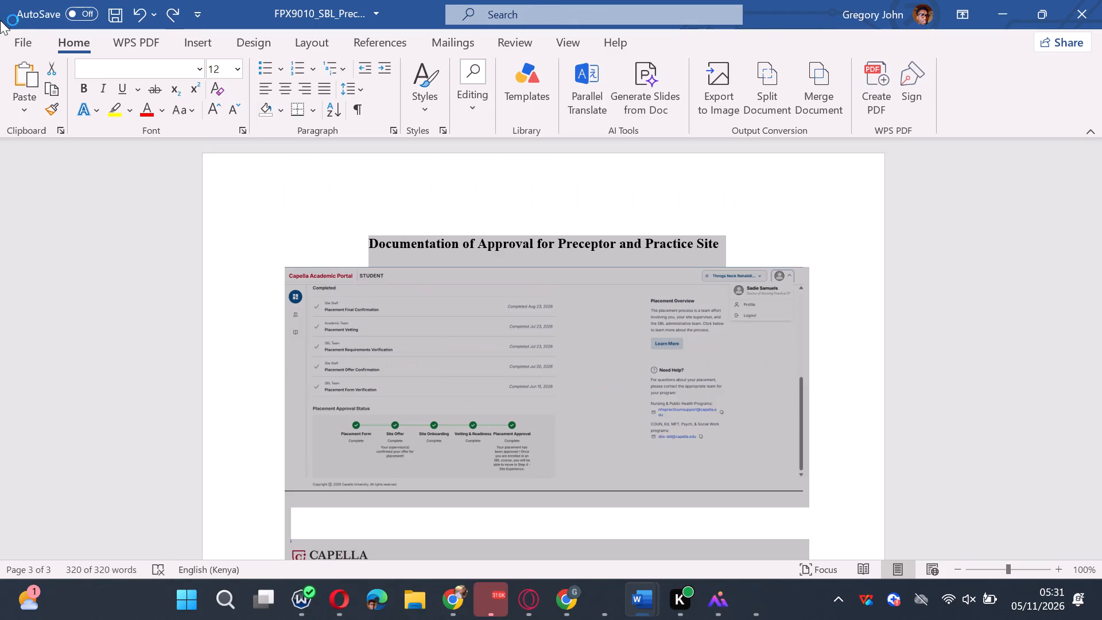
{"action": "left_click", "coordinate": [22, 42]}
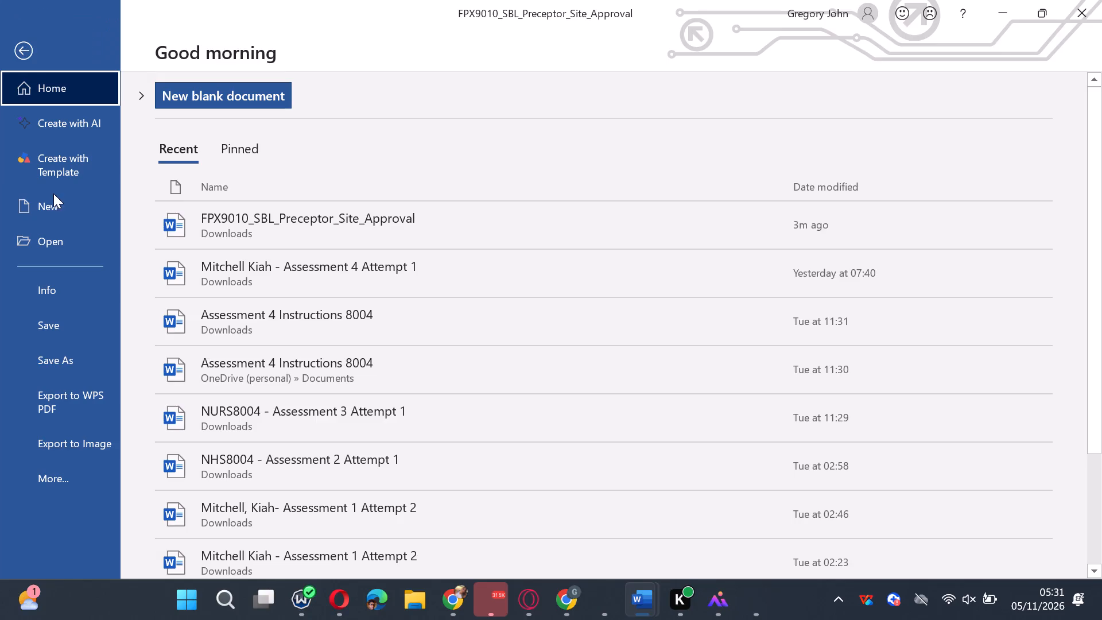
{"action": "left_click", "coordinate": [77, 352]}
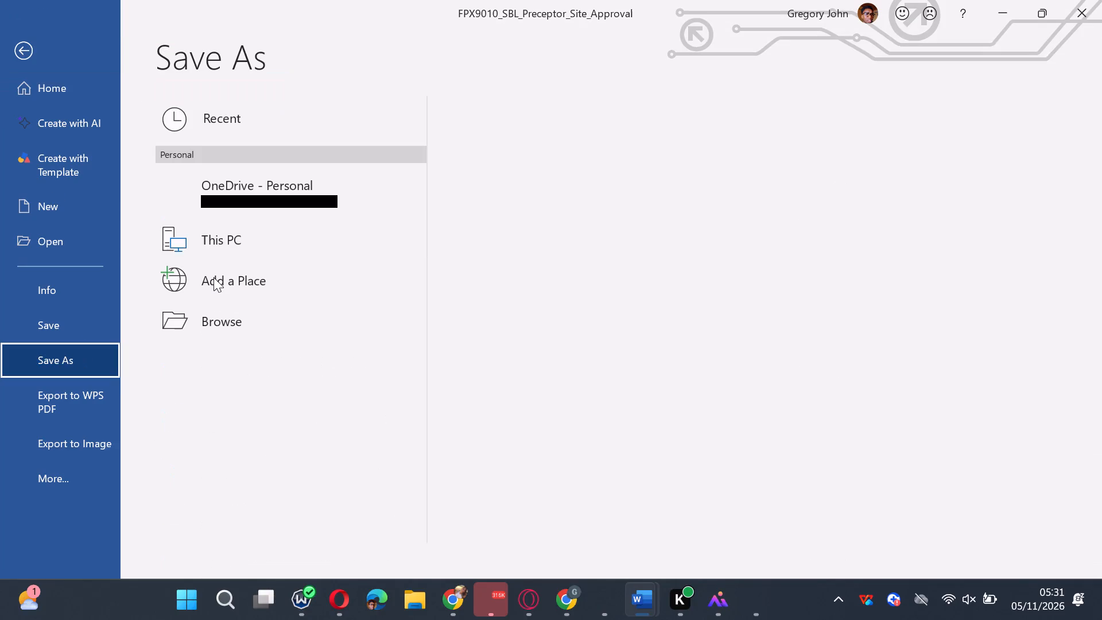
{"action": "double_click", "coordinate": [249, 247]}
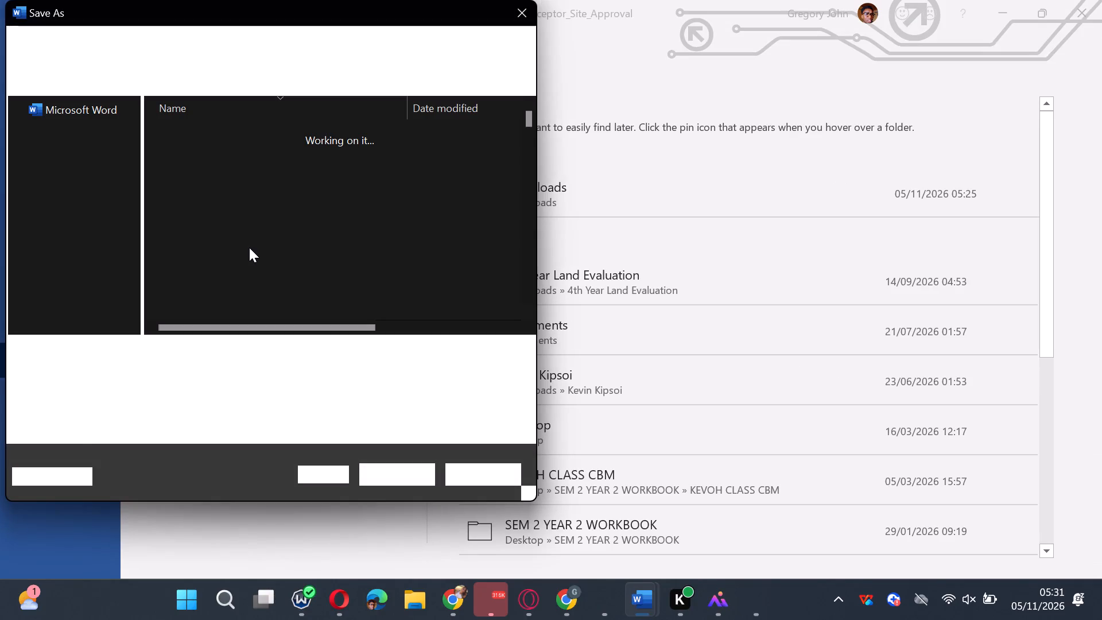
{"action": "left_click", "coordinate": [65, 172]}
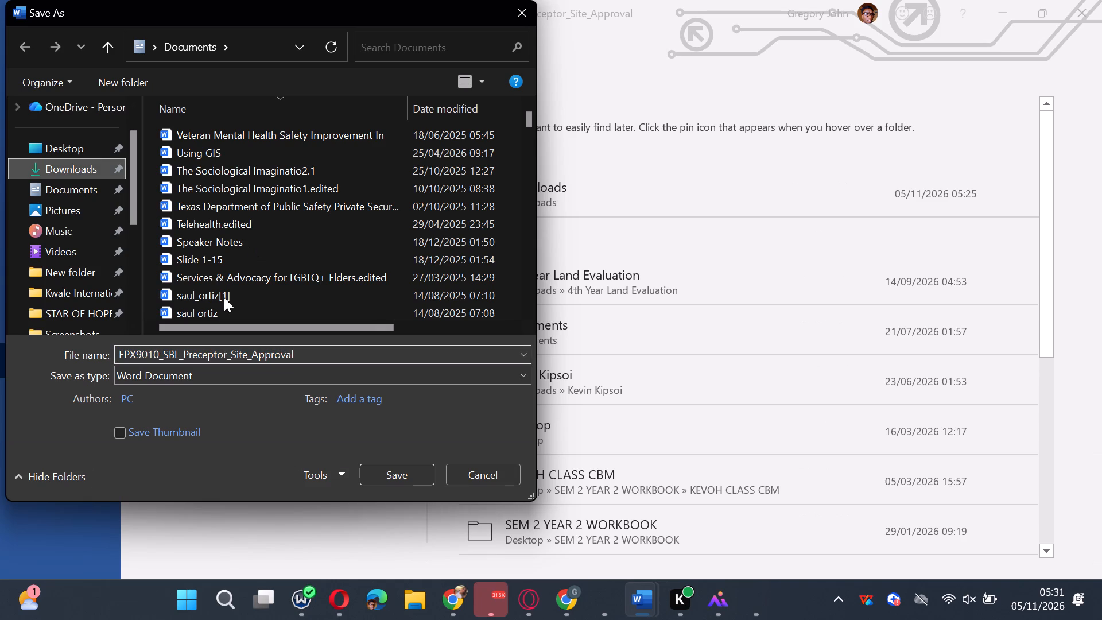
{"action": "left_click", "coordinate": [416, 478]}
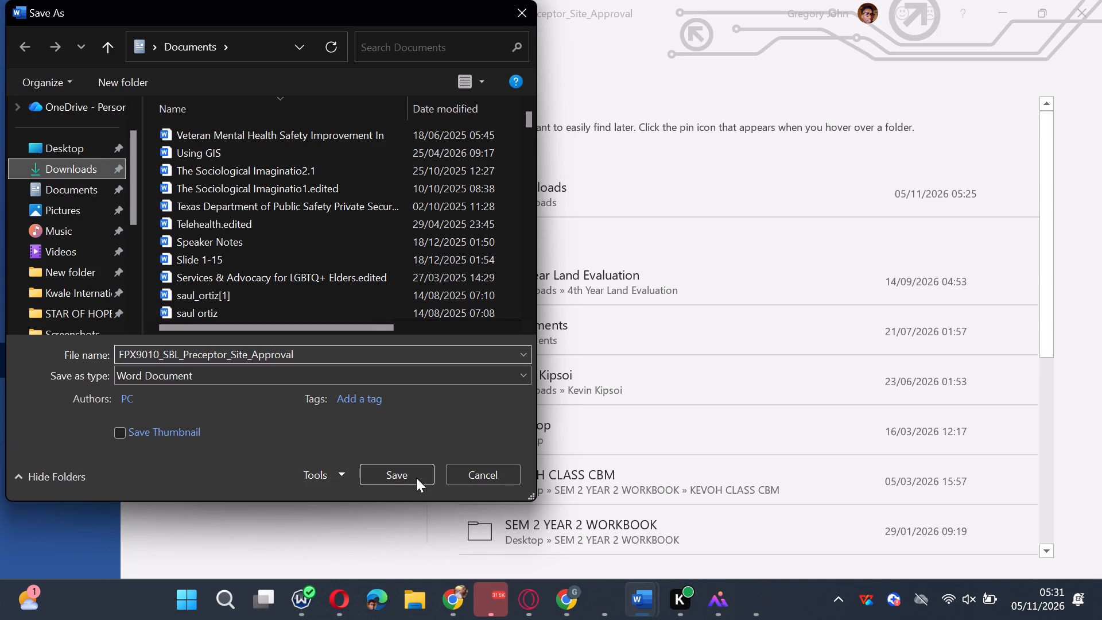
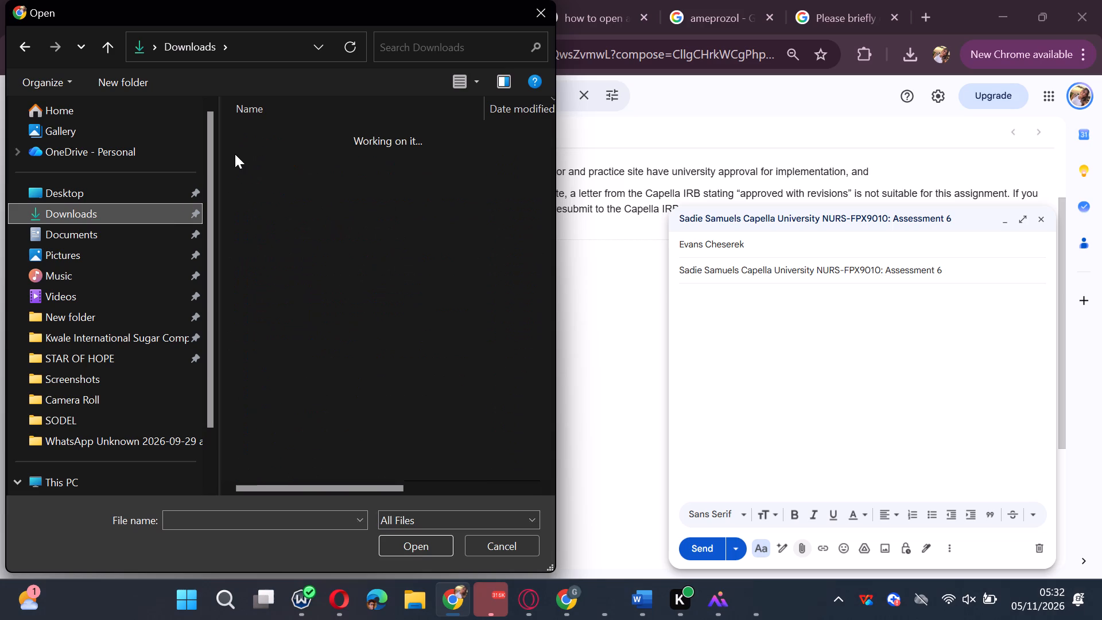
Select the FPX9010_SBL_Preceptor_Site_Approval and DNP Project Proposal Approval Documentation files in Downloads as attachments for the NURS-FPX9010 Assessment 6 email.
{"action": "left_click_drag", "start_coordinate": [230, 151], "coordinate": [230, 152]}
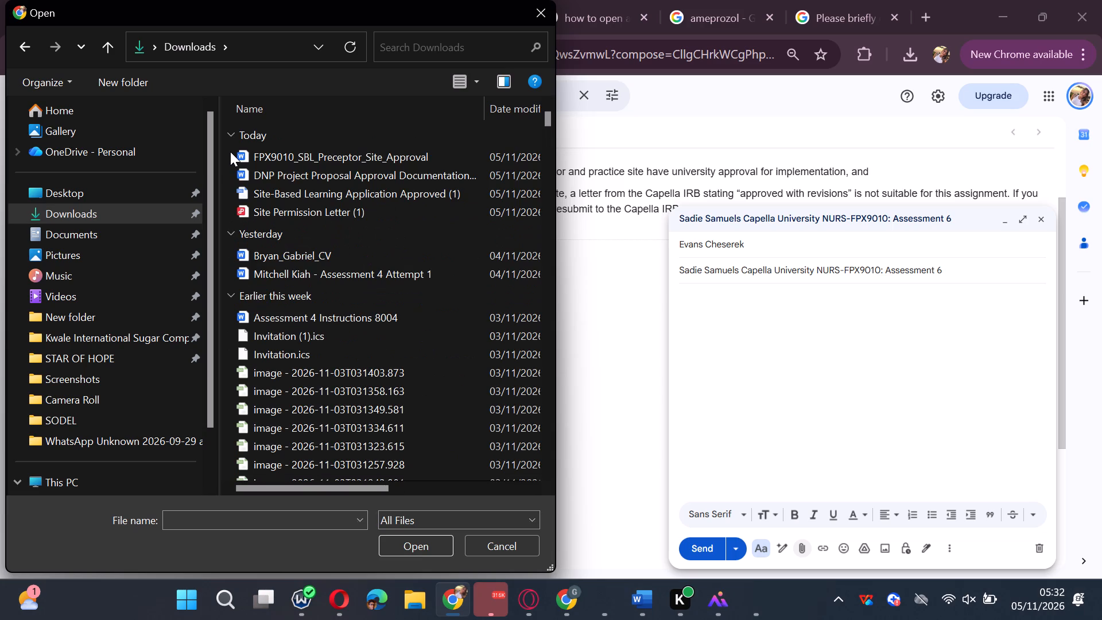
{"action": "left_click_drag", "start_coordinate": [230, 152], "coordinate": [247, 175]}
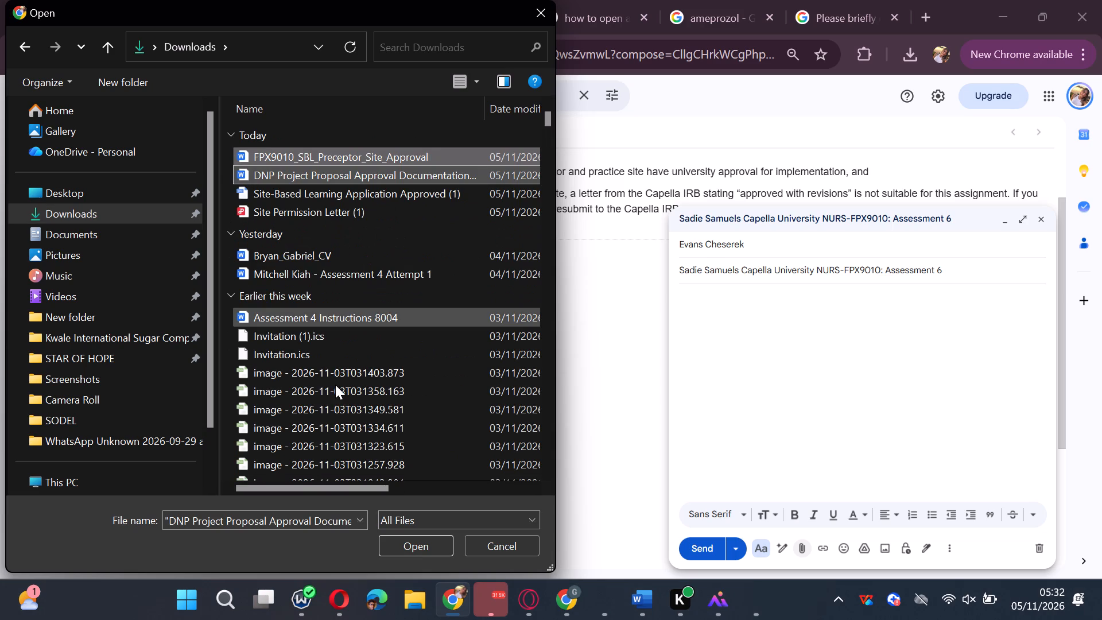
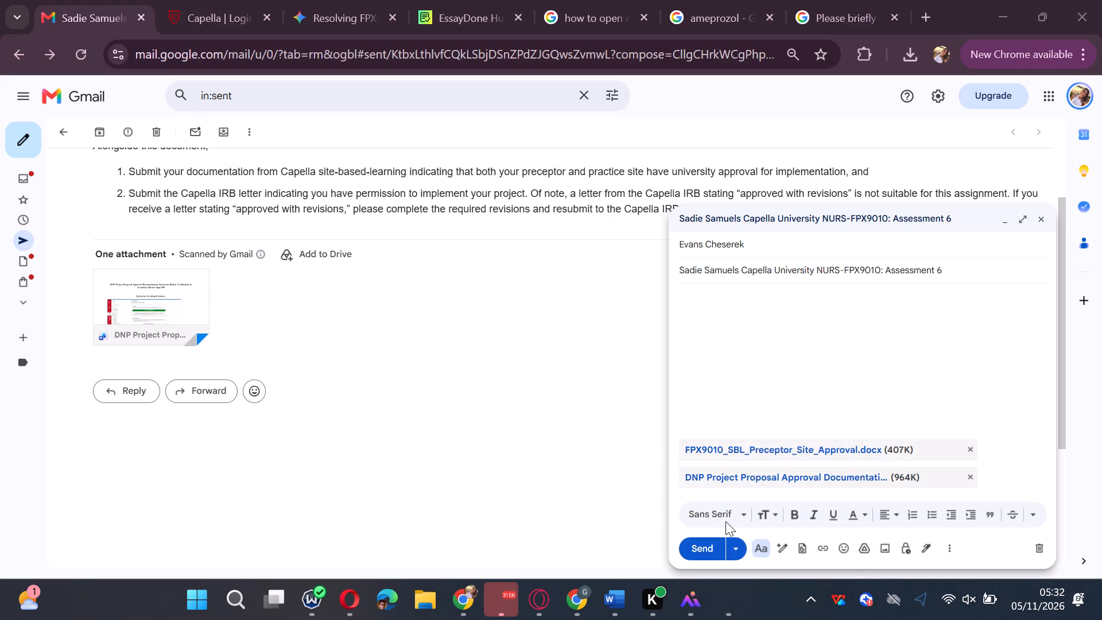
{"action": "left_click", "coordinate": [1093, 17]}
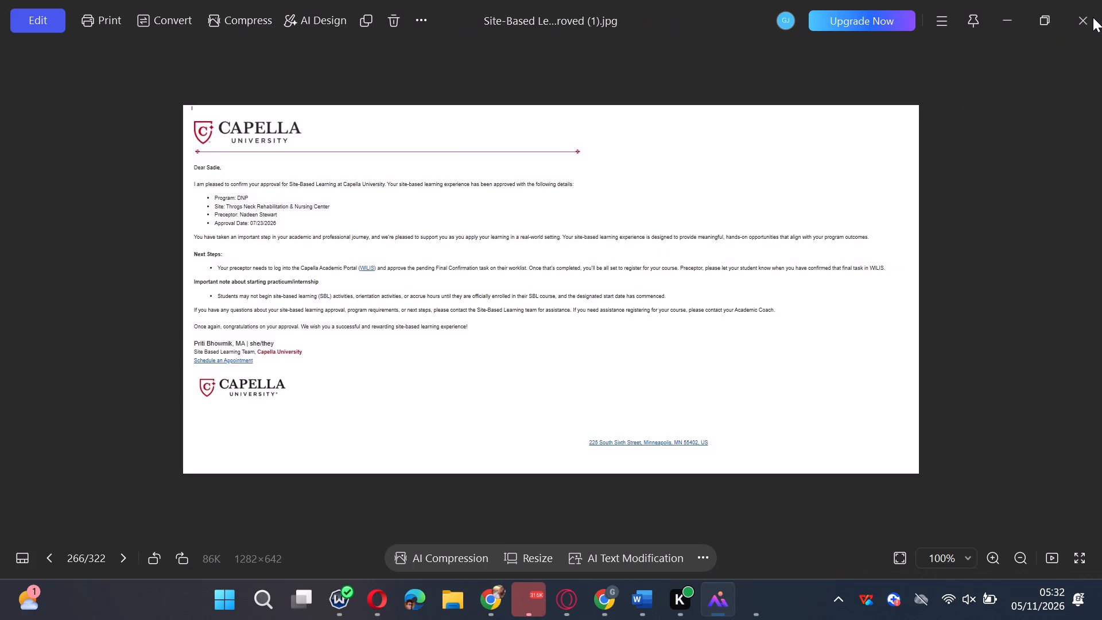
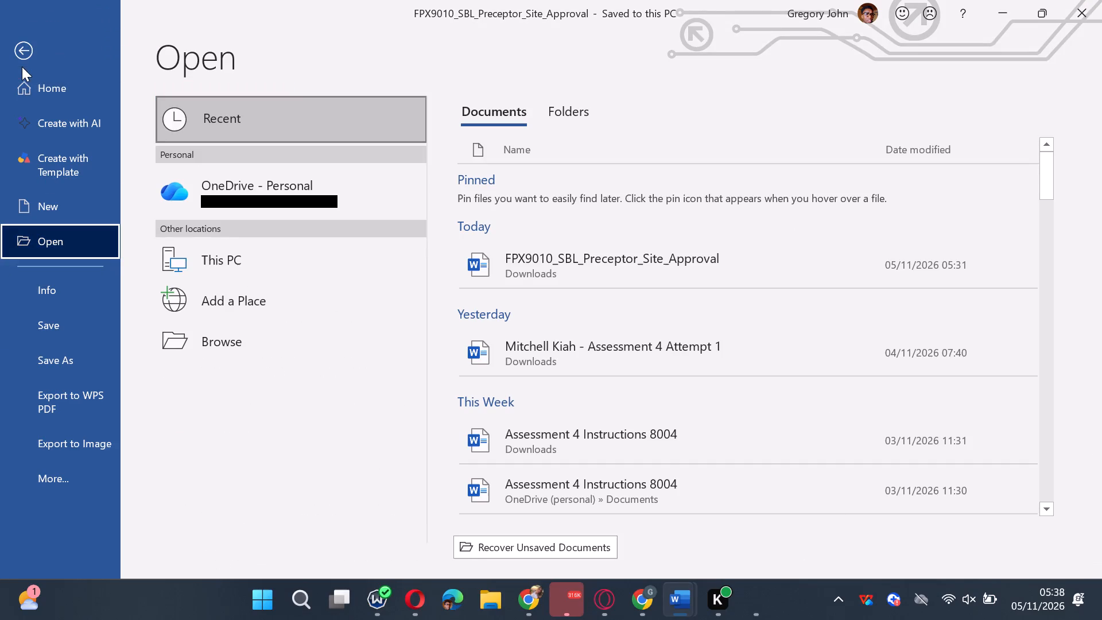
Open the recent Assessment 1 Attempt 2 report from the Downloads folder.
{"action": "left_click", "coordinate": [17, 63]}
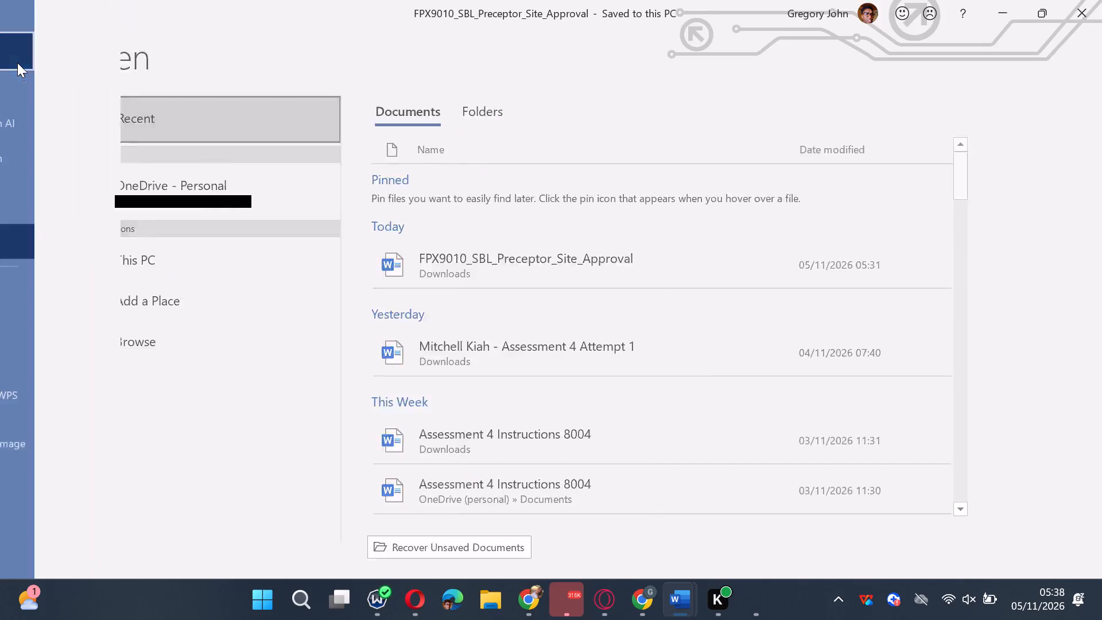
{"action": "left_click", "coordinate": [14, 40]}
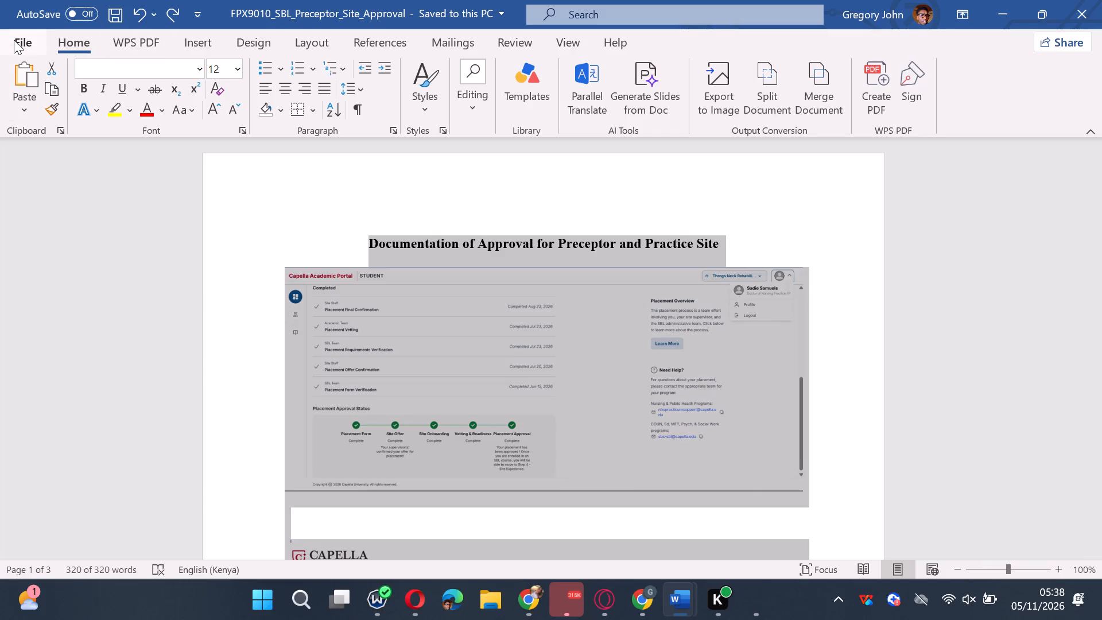
{"action": "scroll", "coordinate": [362, 334], "scroll_direction": "down", "scroll_amount": 1}
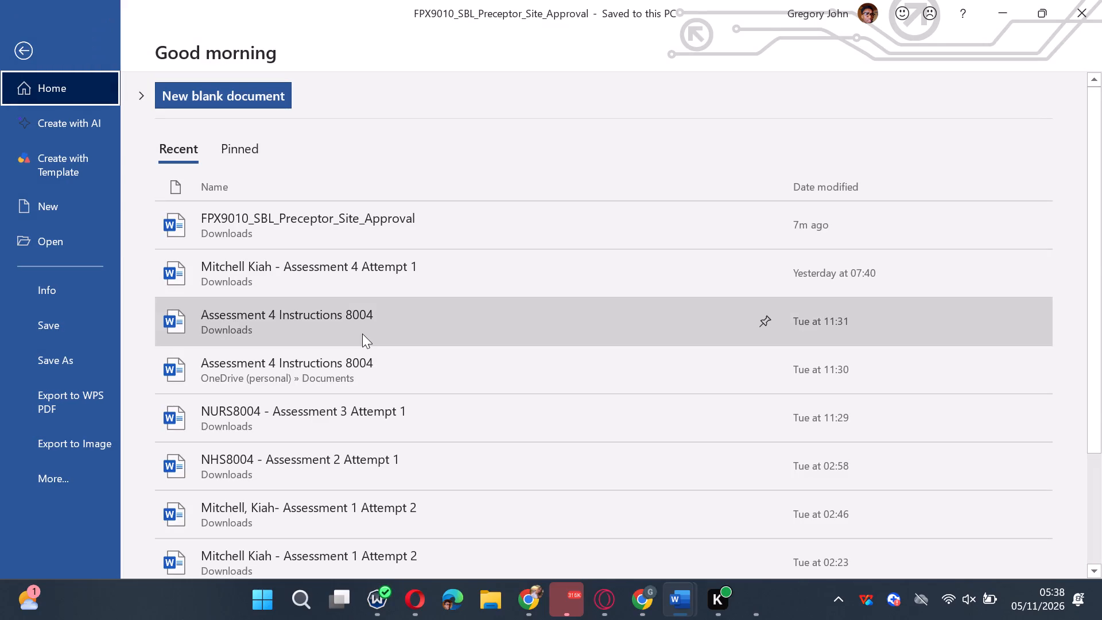
{"action": "scroll", "coordinate": [362, 334], "scroll_direction": "down", "scroll_amount": 1}
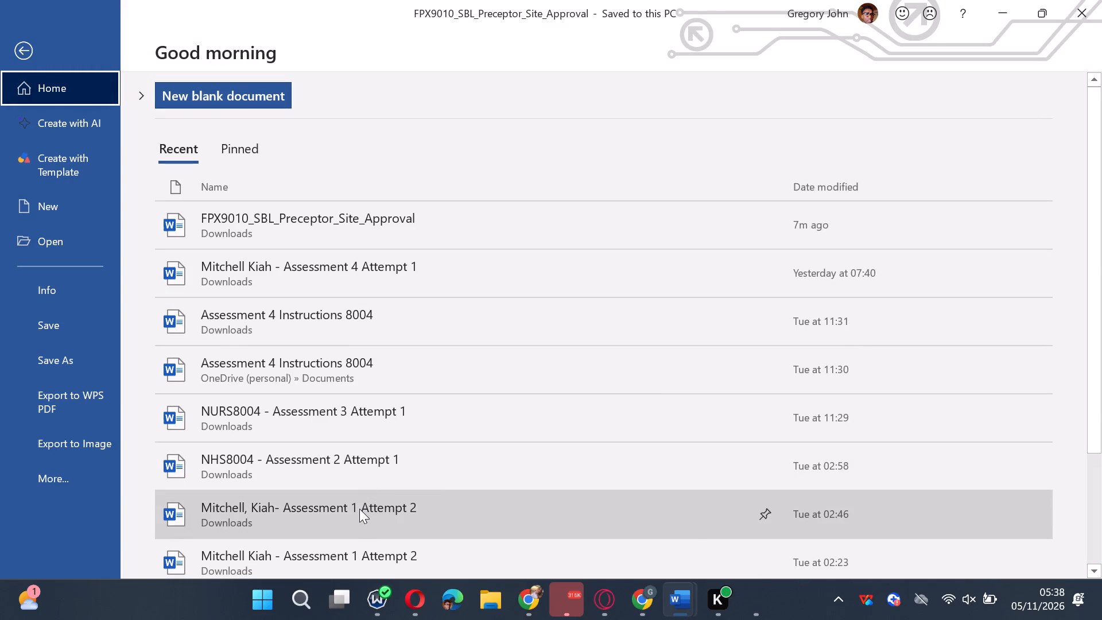
{"action": "left_click", "coordinate": [359, 509]}
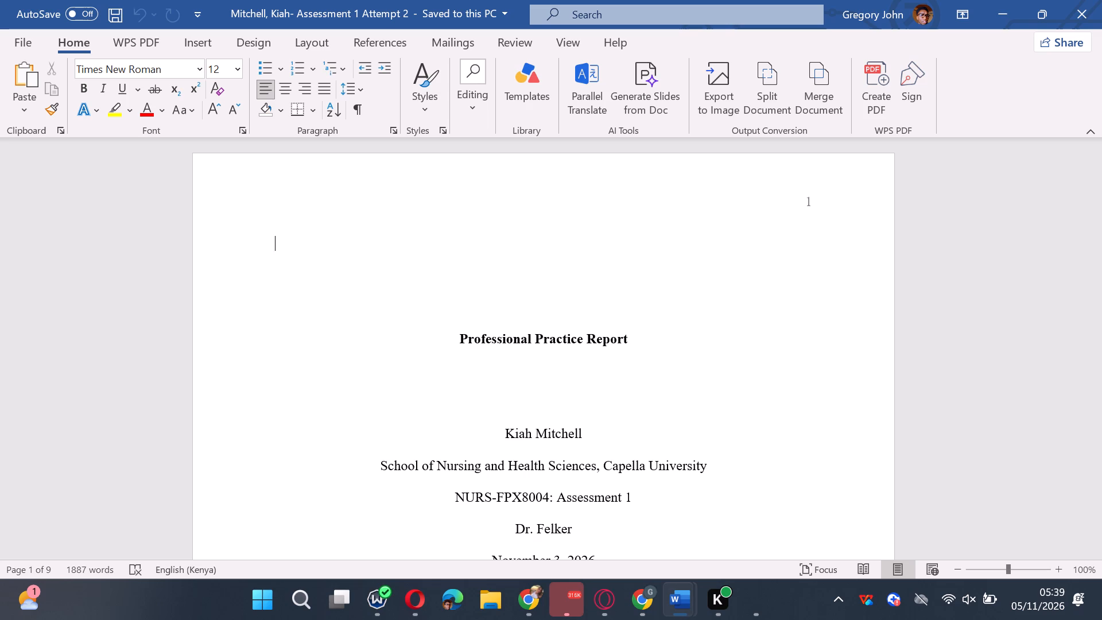
Skim the Professional Practice Report from the title page through the highlighted body text to the end of the References list.
{"action": "scroll", "coordinate": [451, 476], "scroll_direction": "down", "scroll_amount": 7}
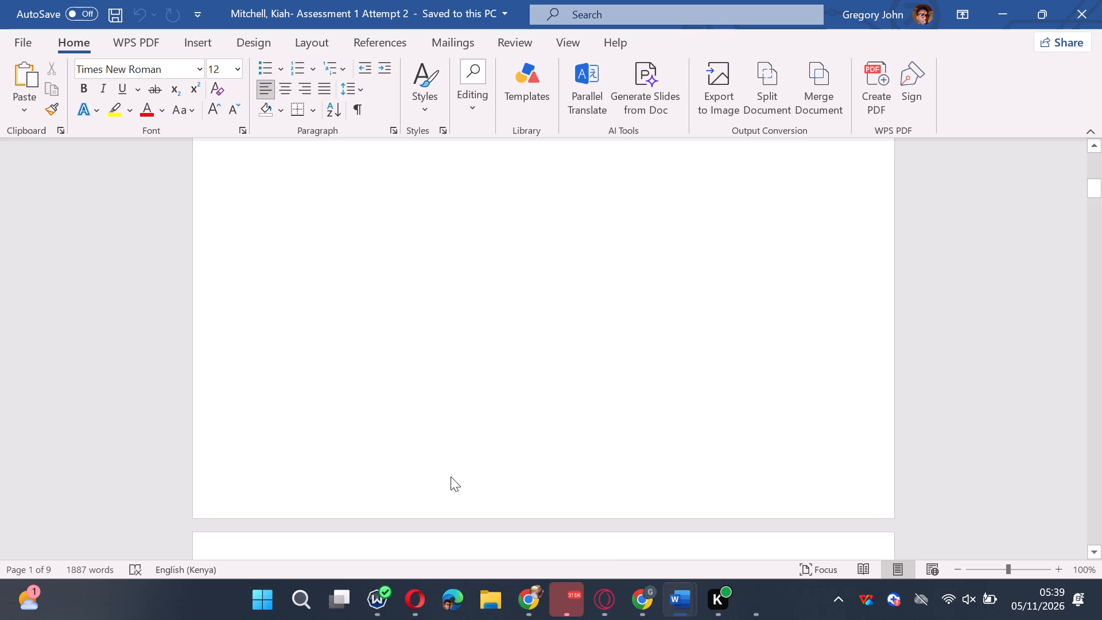
{"action": "scroll", "coordinate": [451, 476], "scroll_direction": "down", "scroll_amount": 20}
{"action": "scroll", "coordinate": [451, 476], "scroll_direction": "down", "scroll_amount": 5}
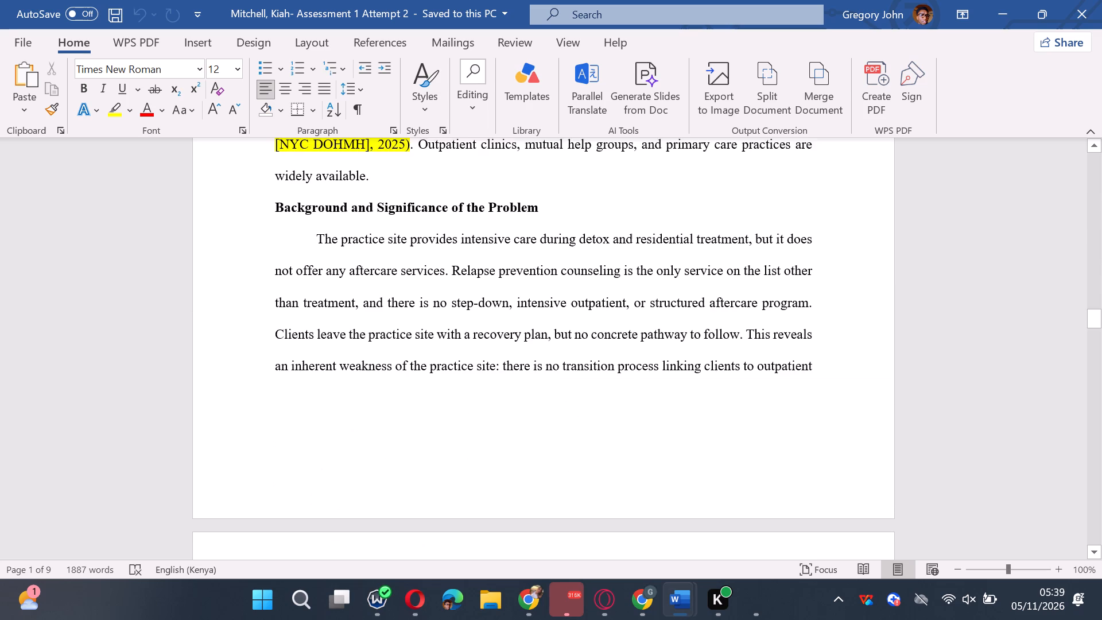
{"action": "scroll", "coordinate": [451, 476], "scroll_direction": "down", "scroll_amount": 13}
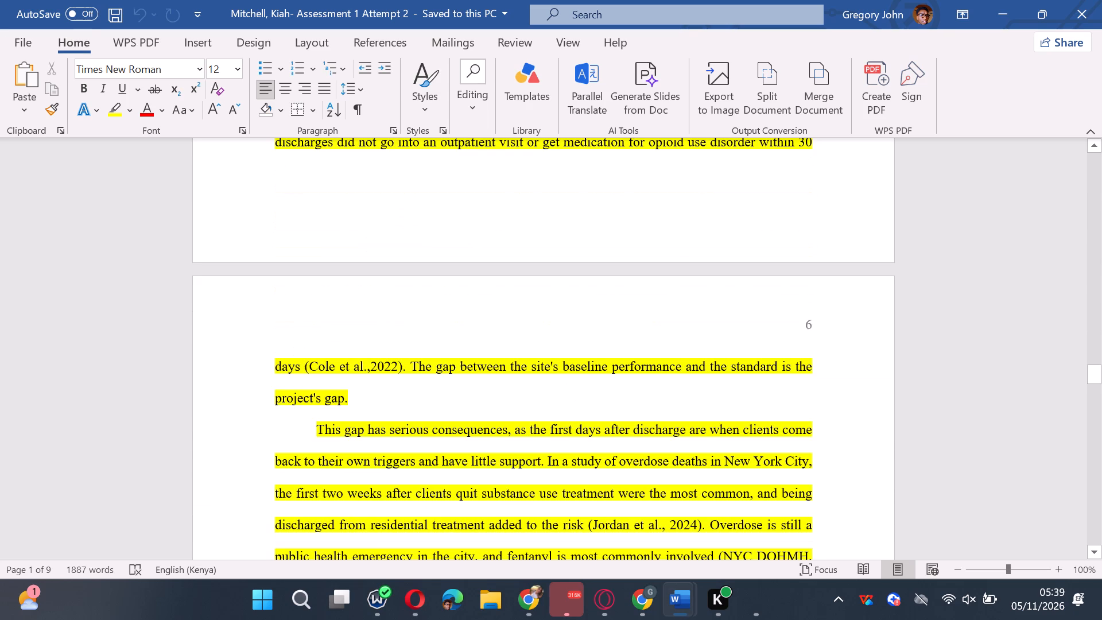
{"action": "scroll", "coordinate": [451, 476], "scroll_direction": "down", "scroll_amount": 16}
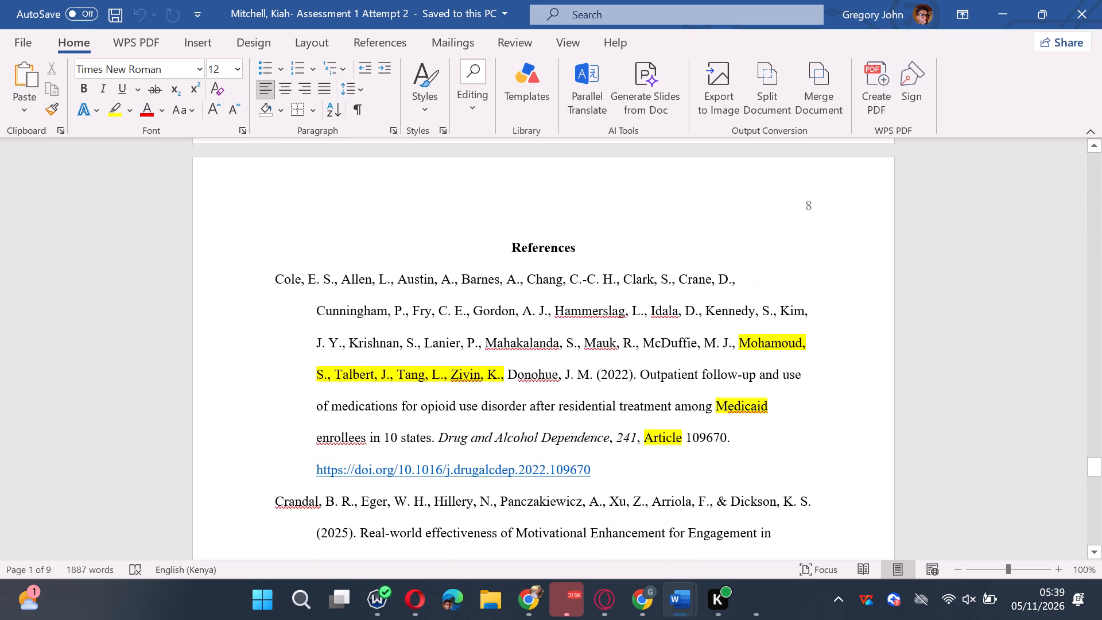
{"action": "scroll", "coordinate": [451, 476], "scroll_direction": "up", "scroll_amount": 3}
{"action": "scroll", "coordinate": [451, 476], "scroll_direction": "down", "scroll_amount": 4}
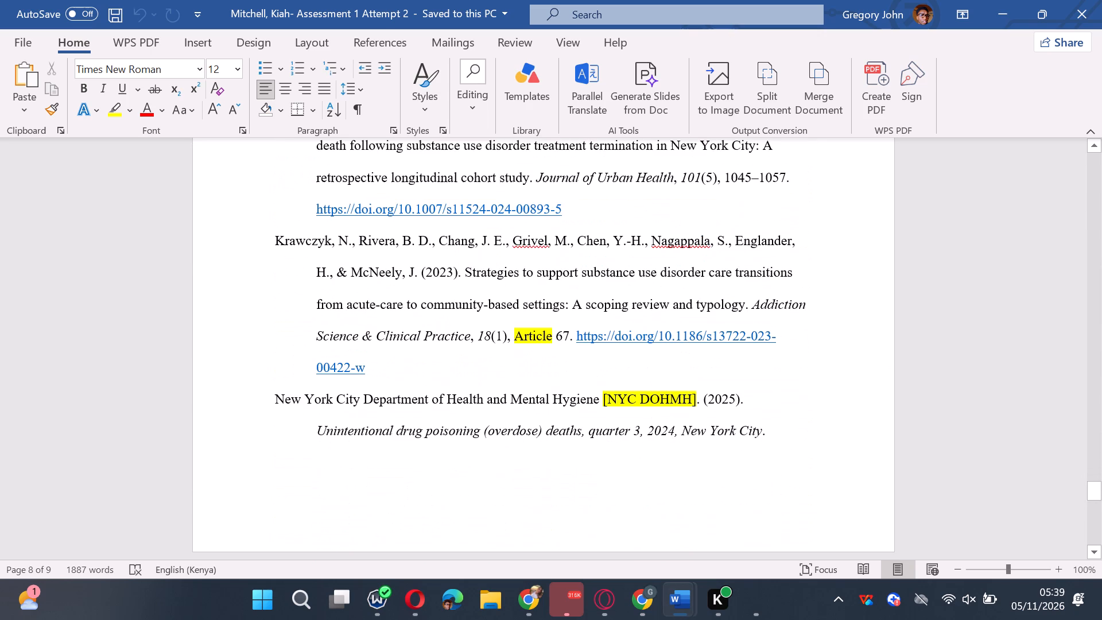
{"action": "scroll", "coordinate": [451, 476], "scroll_direction": "down", "scroll_amount": 4}
{"action": "scroll", "coordinate": [451, 476], "scroll_direction": "up", "scroll_amount": 1}
{"action": "scroll", "coordinate": [451, 476], "scroll_direction": "down", "scroll_amount": 1}
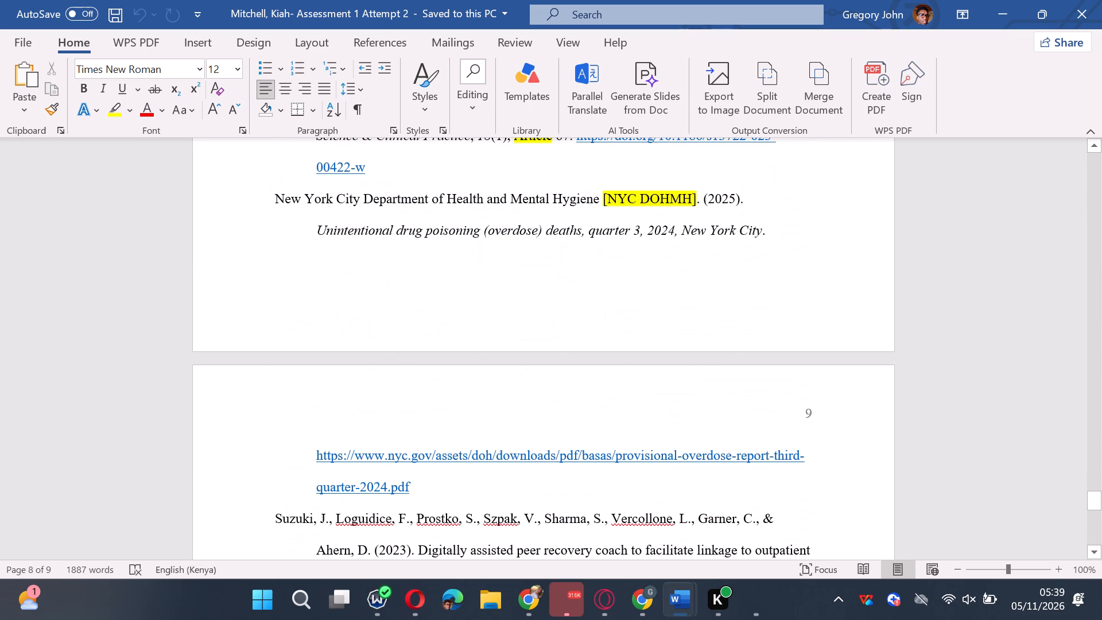
{"action": "scroll", "coordinate": [451, 476], "scroll_direction": "down", "scroll_amount": 2}
Go back to the Background and Significance of the Problem section and examine the highlighted paragraph on local evidence from the practice site.
{"action": "scroll", "coordinate": [451, 476], "scroll_direction": "up", "scroll_amount": 7}
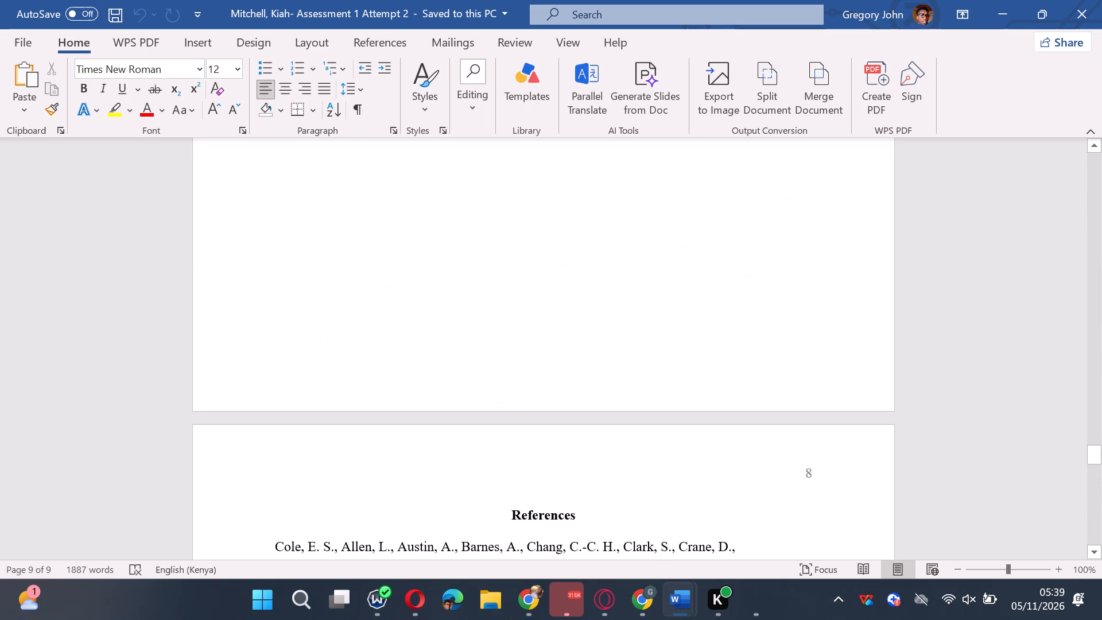
{"action": "scroll", "coordinate": [451, 476], "scroll_direction": "up", "scroll_amount": 19}
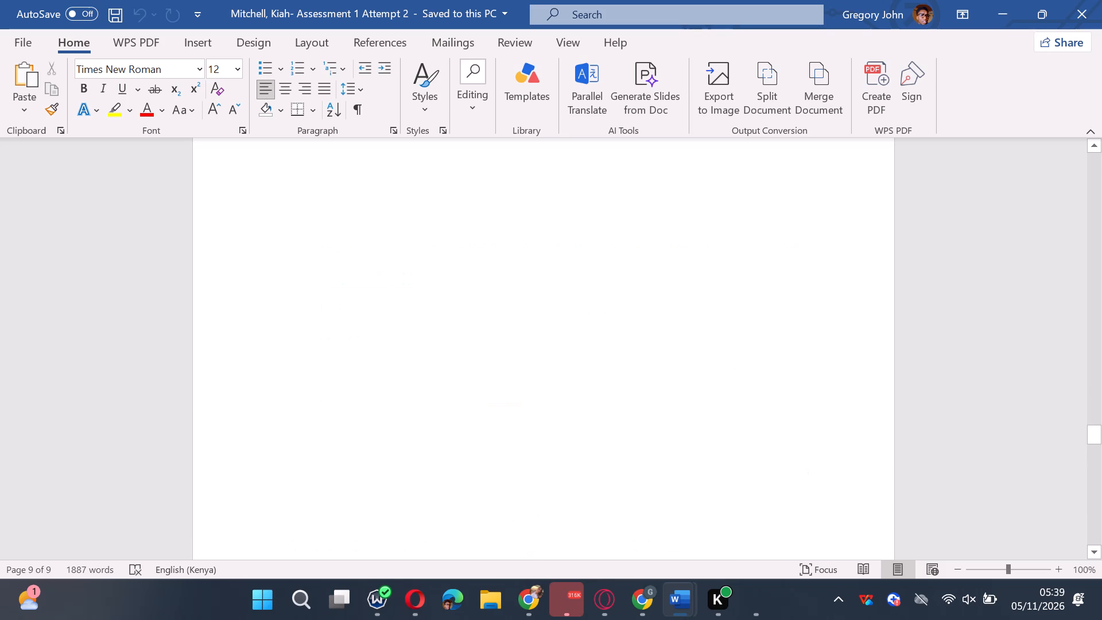
{"action": "scroll", "coordinate": [451, 476], "scroll_direction": "up", "scroll_amount": 4}
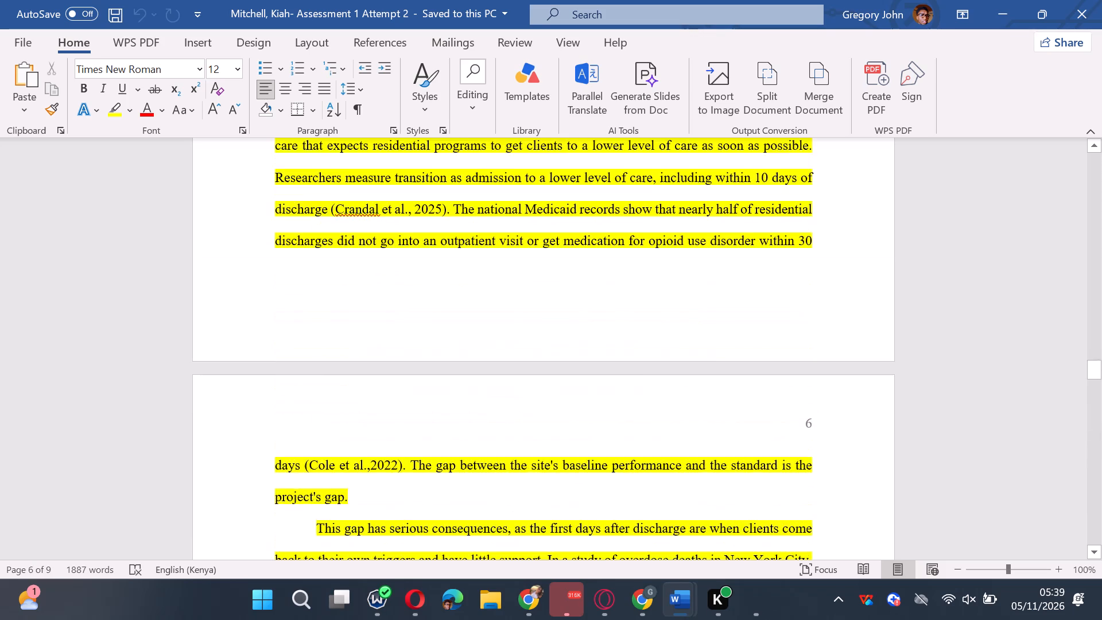
{"action": "scroll", "coordinate": [451, 476], "scroll_direction": "up", "scroll_amount": 3}
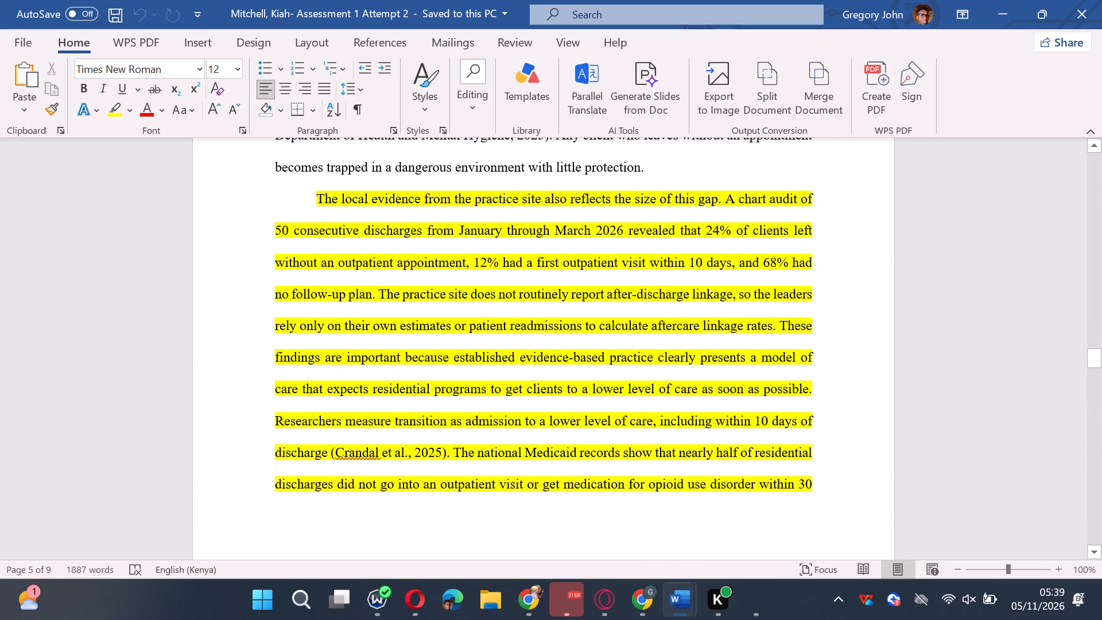
{"action": "scroll", "coordinate": [451, 476], "scroll_direction": "up", "scroll_amount": 2}
{"action": "scroll", "coordinate": [451, 476], "scroll_direction": "down", "scroll_amount": 2}
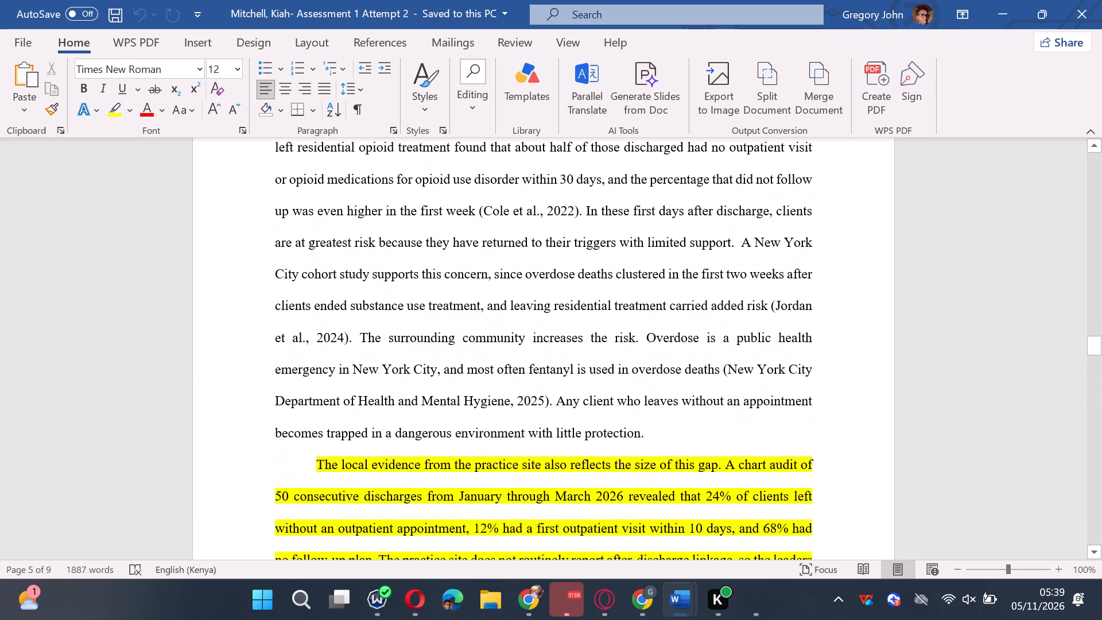
{"action": "scroll", "coordinate": [451, 476], "scroll_direction": "down", "scroll_amount": 3}
{"action": "scroll", "coordinate": [451, 476], "scroll_direction": "up", "scroll_amount": 3}
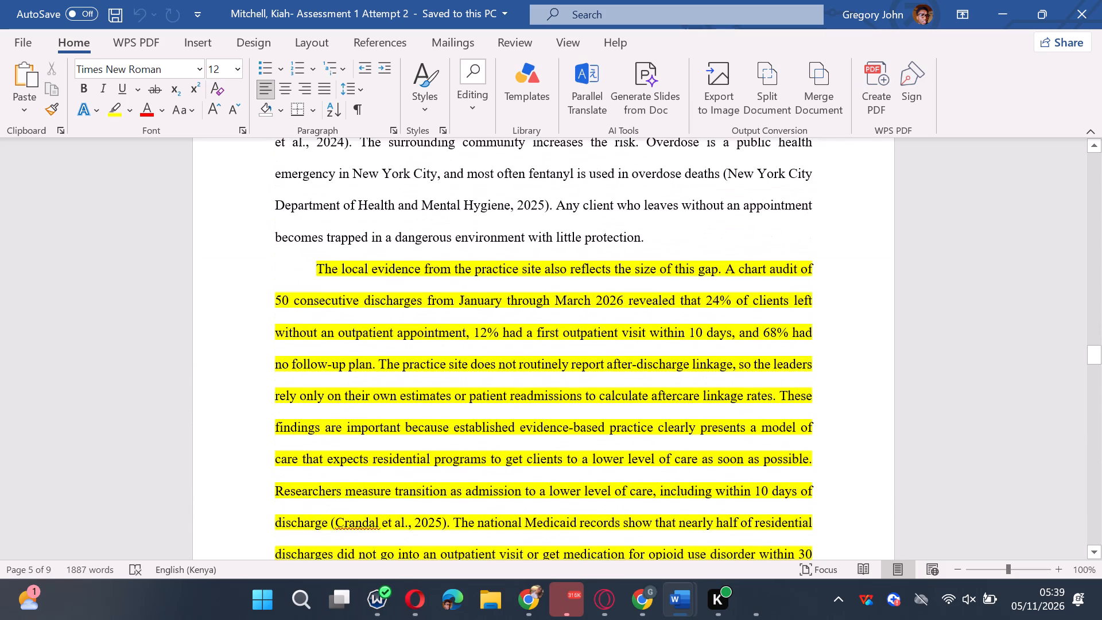
{"action": "scroll", "coordinate": [451, 476], "scroll_direction": "up", "scroll_amount": 3}
{"action": "scroll", "coordinate": [451, 476], "scroll_direction": "down", "scroll_amount": 2}
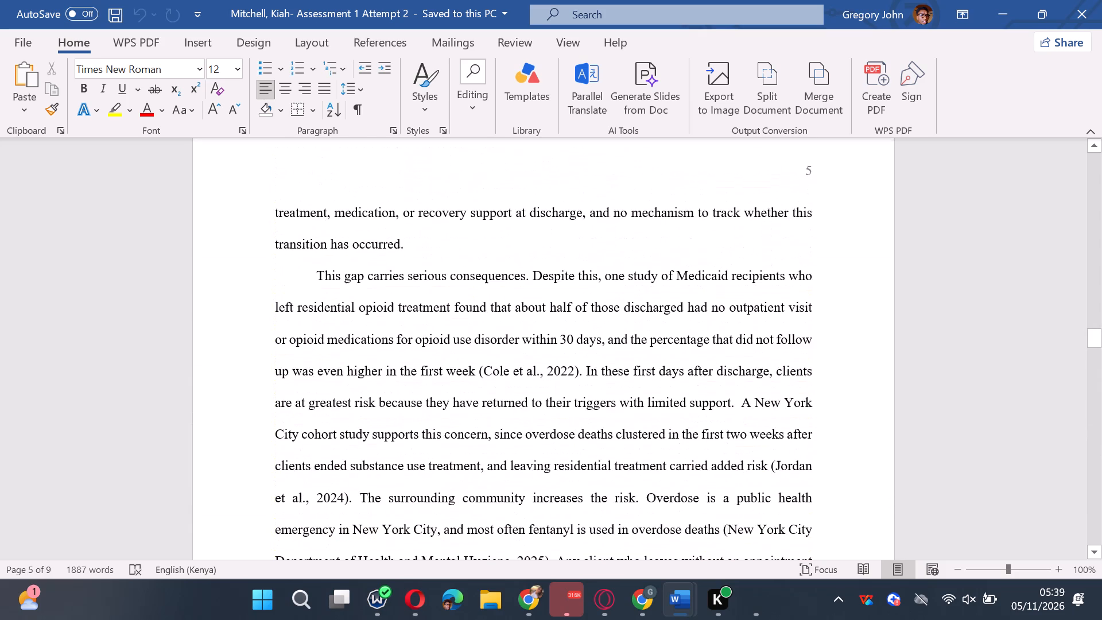
{"action": "scroll", "coordinate": [451, 476], "scroll_direction": "down", "scroll_amount": 4}
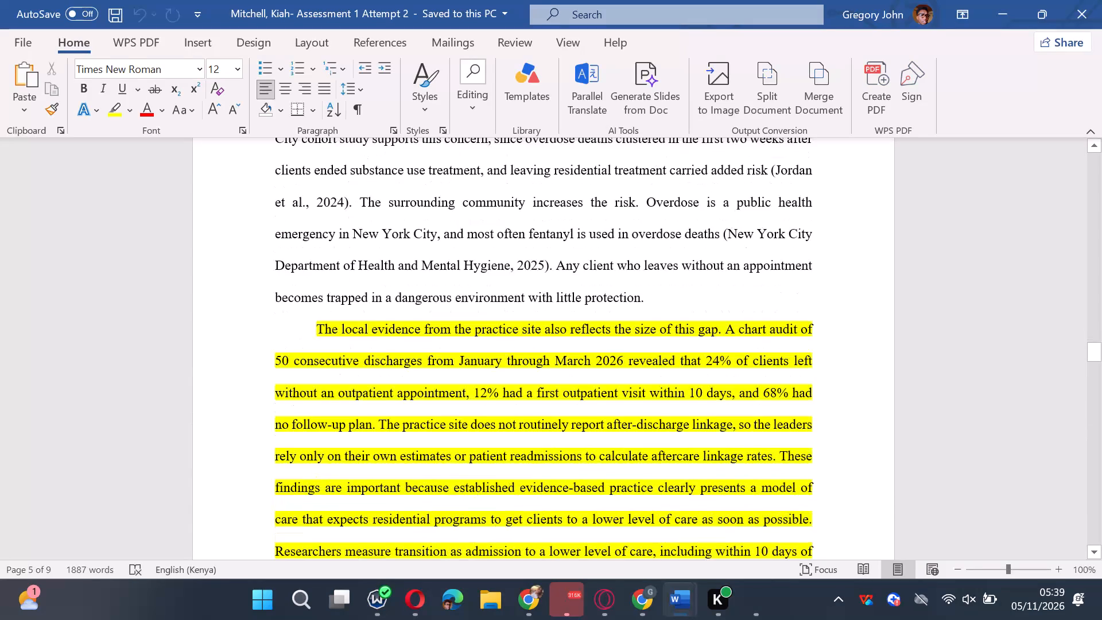
{"action": "scroll", "coordinate": [451, 476], "scroll_direction": "down", "scroll_amount": 3}
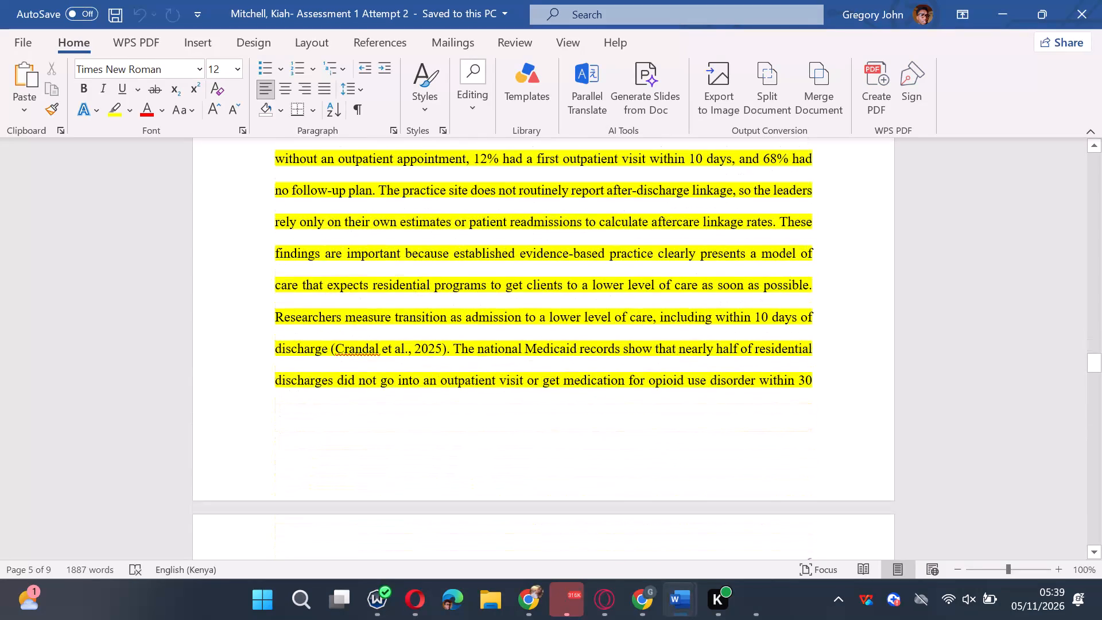
Read the highlighted paragraphs from the practice site's local evidence through the consequences of the gap to the structured transition strategies.
{"action": "scroll", "coordinate": [451, 476], "scroll_direction": "up", "scroll_amount": 3}
{"action": "scroll", "coordinate": [451, 476], "scroll_direction": "down", "scroll_amount": 1}
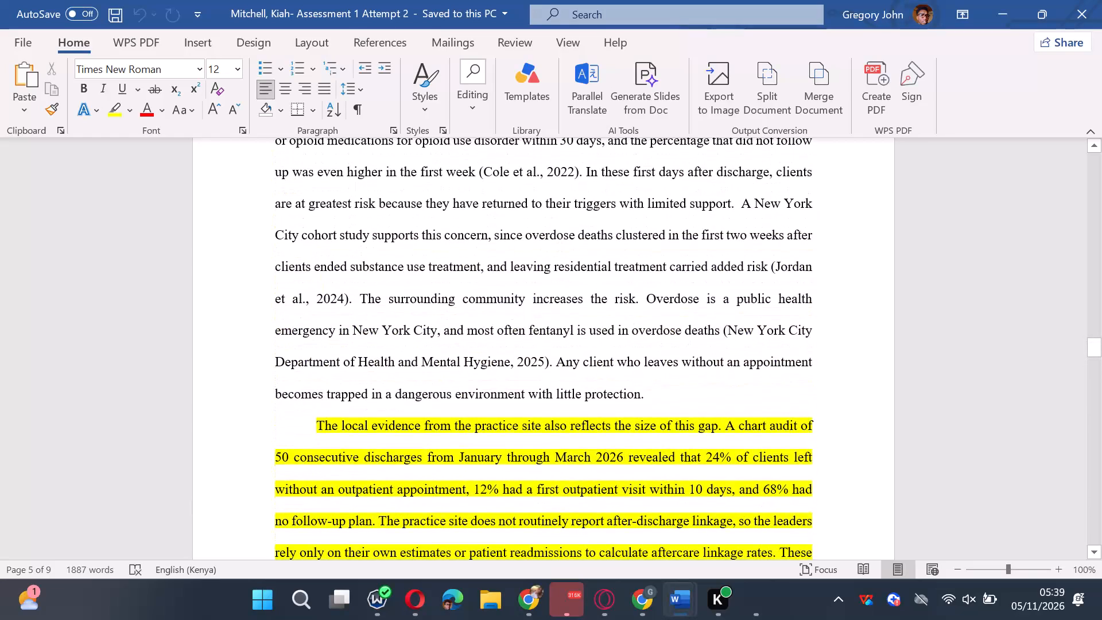
{"action": "scroll", "coordinate": [451, 476], "scroll_direction": "down", "scroll_amount": 3}
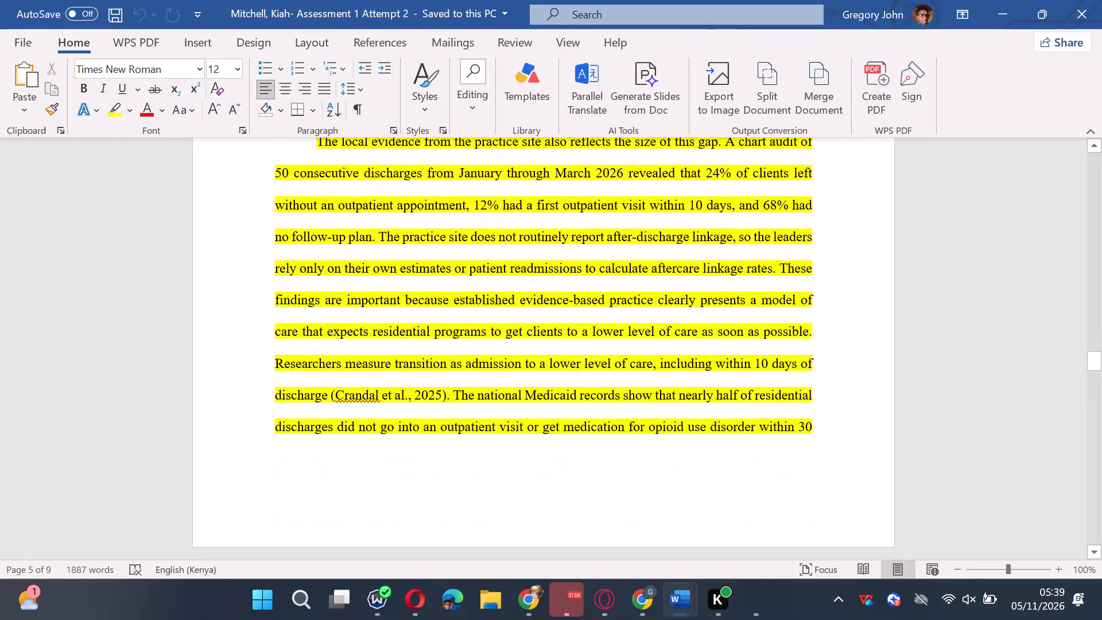
{"action": "scroll", "coordinate": [451, 476], "scroll_direction": "down", "scroll_amount": 2}
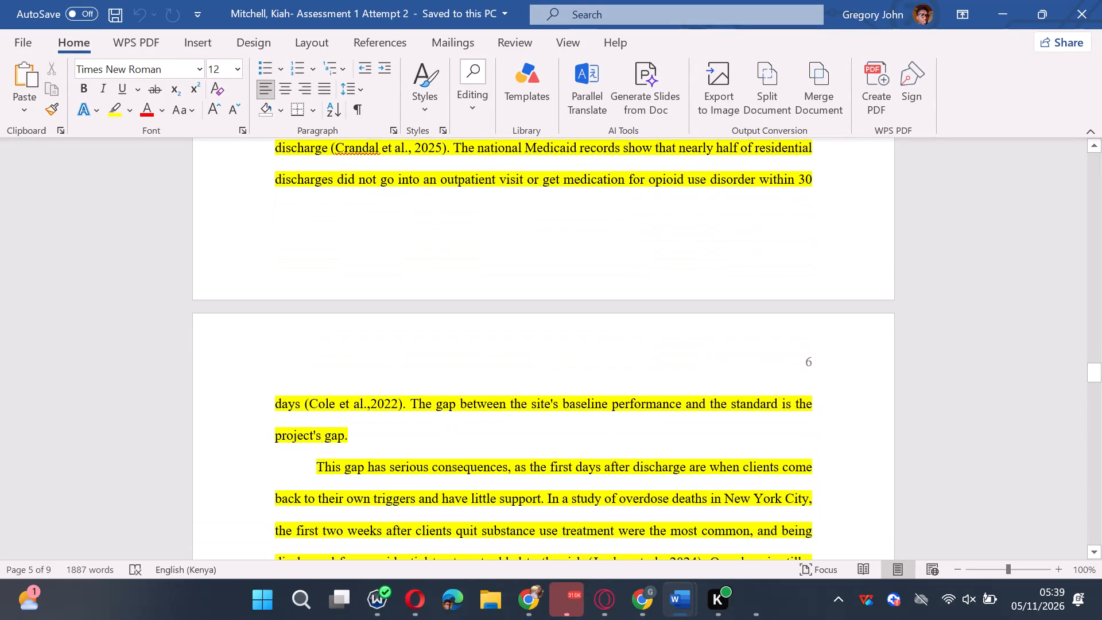
{"action": "scroll", "coordinate": [451, 476], "scroll_direction": "down", "scroll_amount": 3}
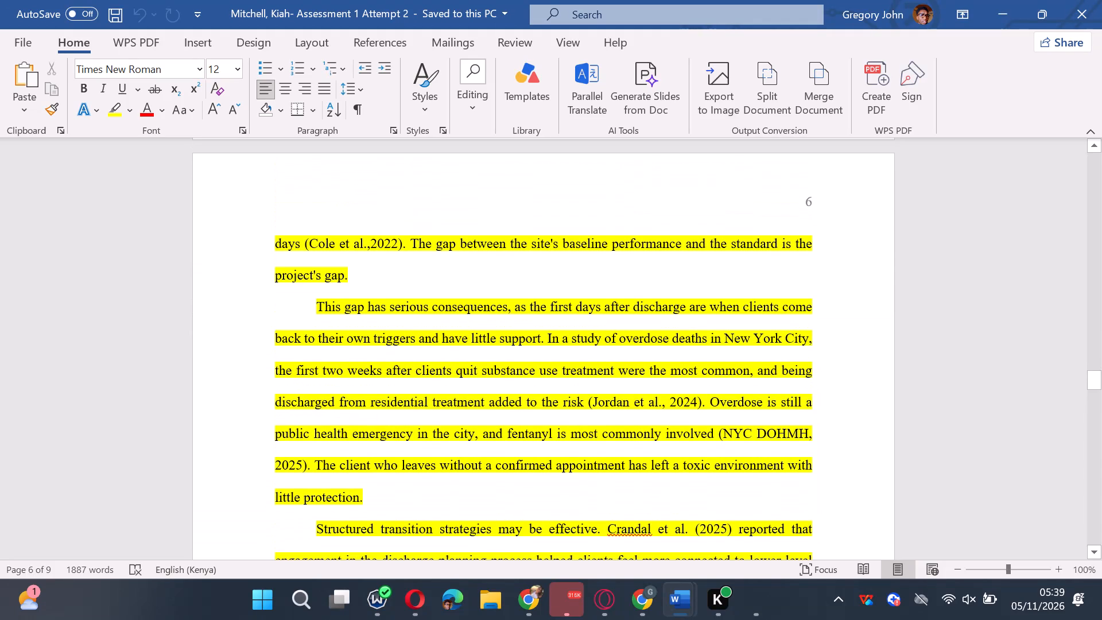
{"action": "scroll", "coordinate": [451, 476], "scroll_direction": "down", "scroll_amount": 3}
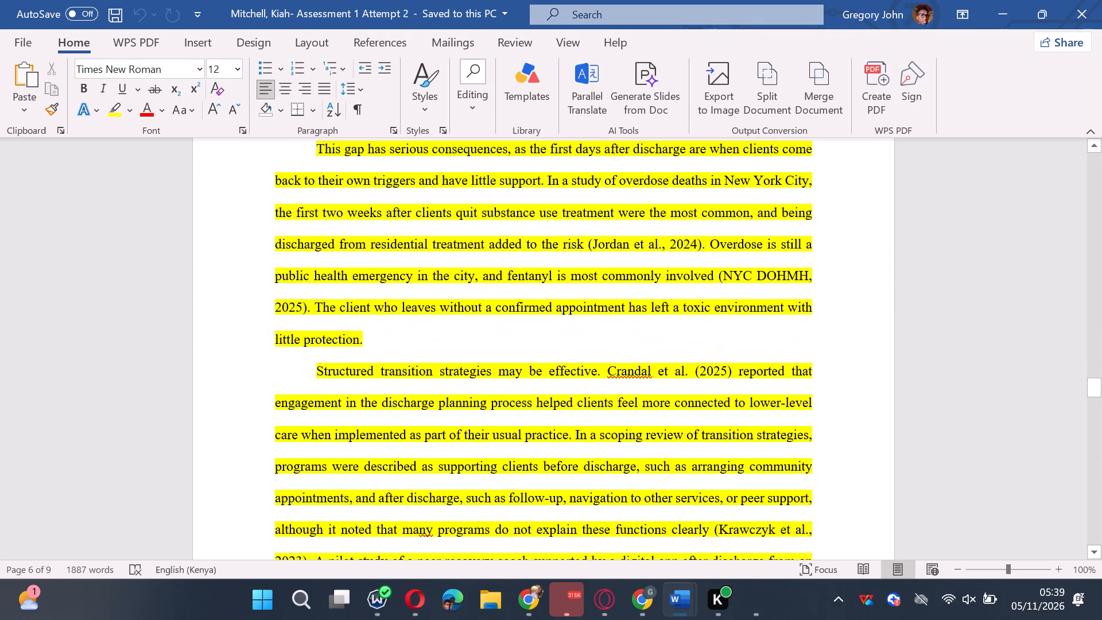
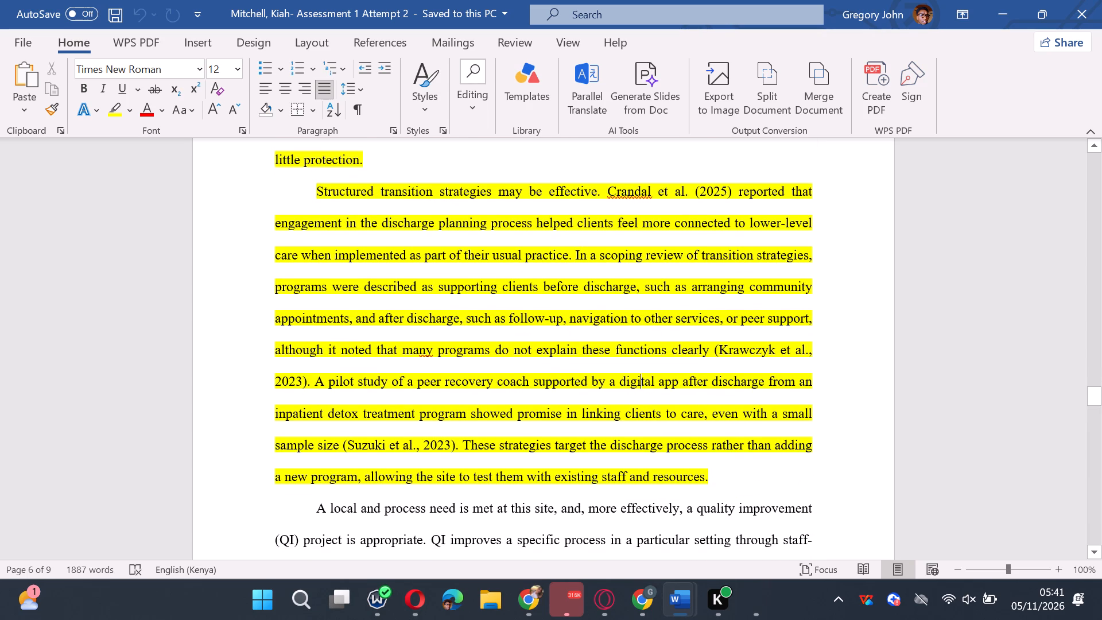
Examine the highlighted paragraph on structured transition strategies and the start of the quality improvement paragraph that follows it.
{"action": "scroll", "coordinate": [614, 494], "scroll_direction": "down", "scroll_amount": 2}
{"action": "scroll", "coordinate": [614, 494], "scroll_direction": "up", "scroll_amount": 1}
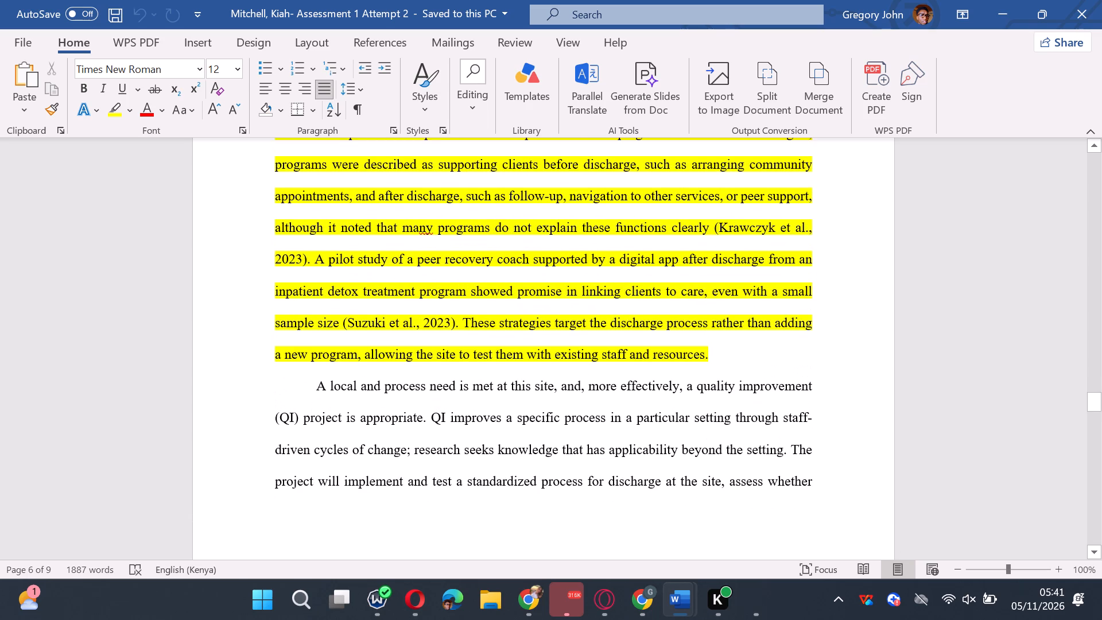
{"action": "scroll", "coordinate": [614, 494], "scroll_direction": "up", "scroll_amount": 1}
{"action": "scroll", "coordinate": [614, 494], "scroll_direction": "down", "scroll_amount": 2}
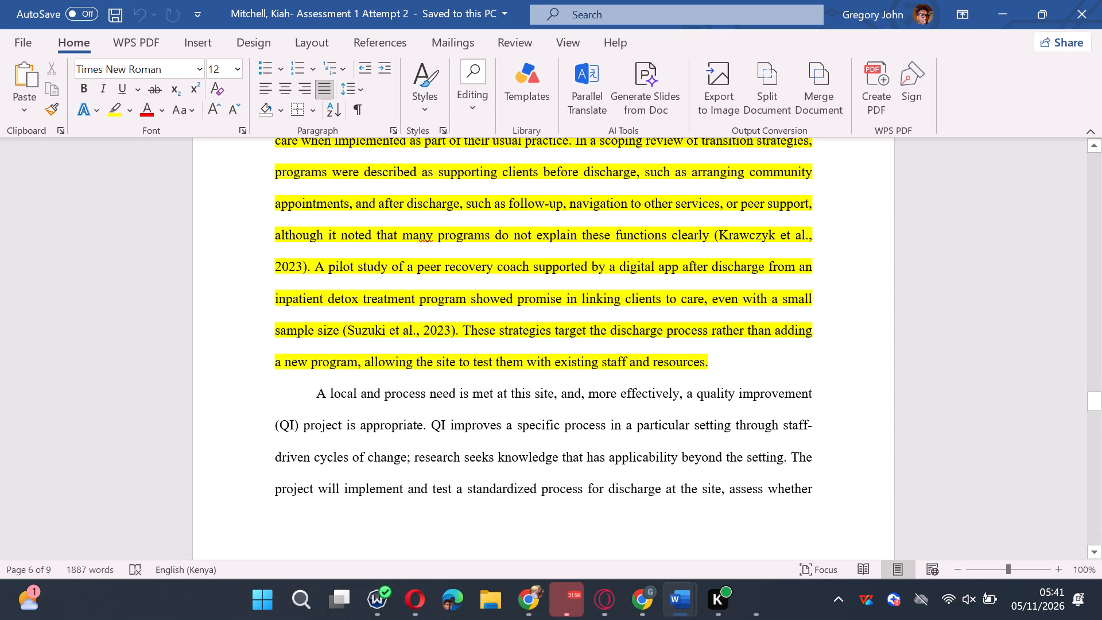
{"action": "scroll", "coordinate": [614, 494], "scroll_direction": "down", "scroll_amount": 4}
{"action": "scroll", "coordinate": [614, 494], "scroll_direction": "up", "scroll_amount": 5}
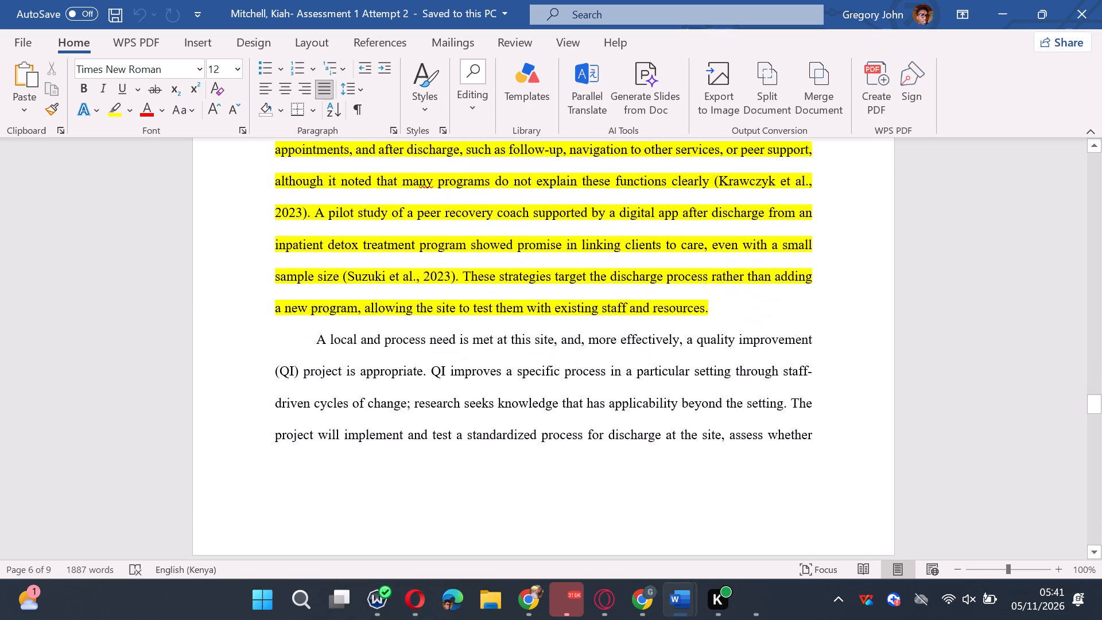
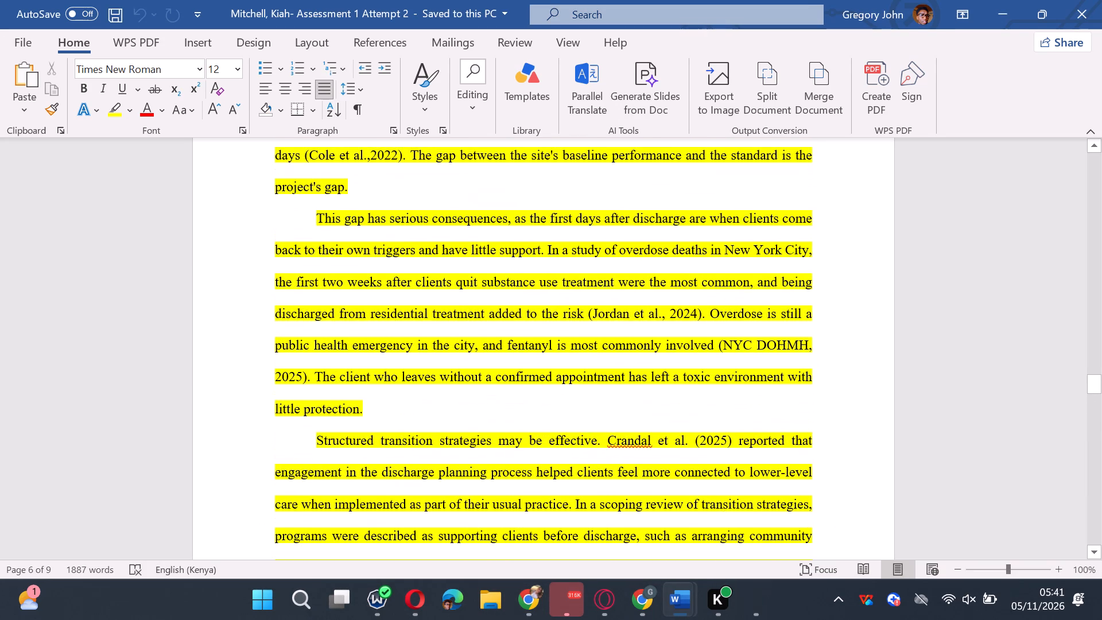
Replace the highlighted structured transition strategies passage, from "Crandal et al. (2025)" through "existing staff and resources", with the copied text, pasted as text only.
{"action": "scroll", "coordinate": [507, 261], "scroll_direction": "down", "scroll_amount": 1}
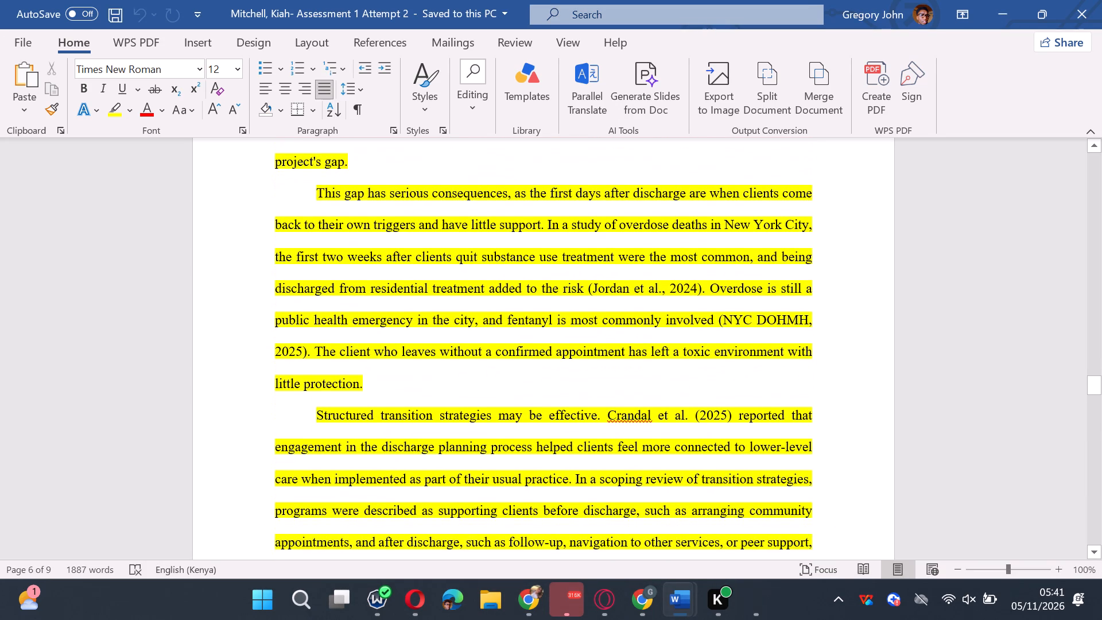
{"action": "scroll", "coordinate": [507, 261], "scroll_direction": "down", "scroll_amount": 2}
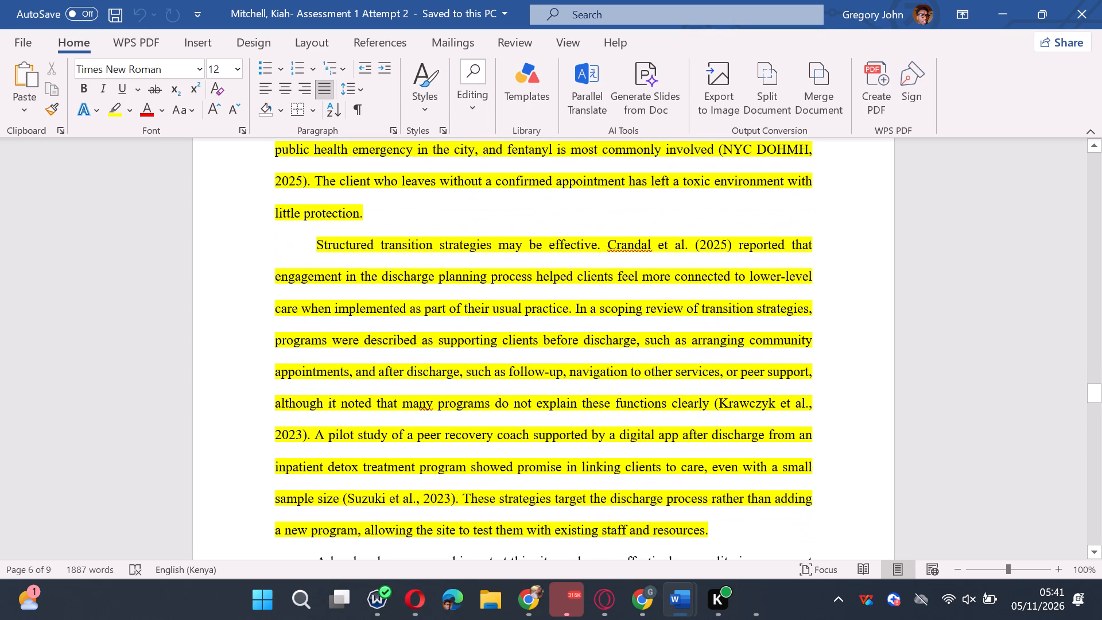
{"action": "left_click_drag", "start_coordinate": [614, 246], "coordinate": [652, 443]}
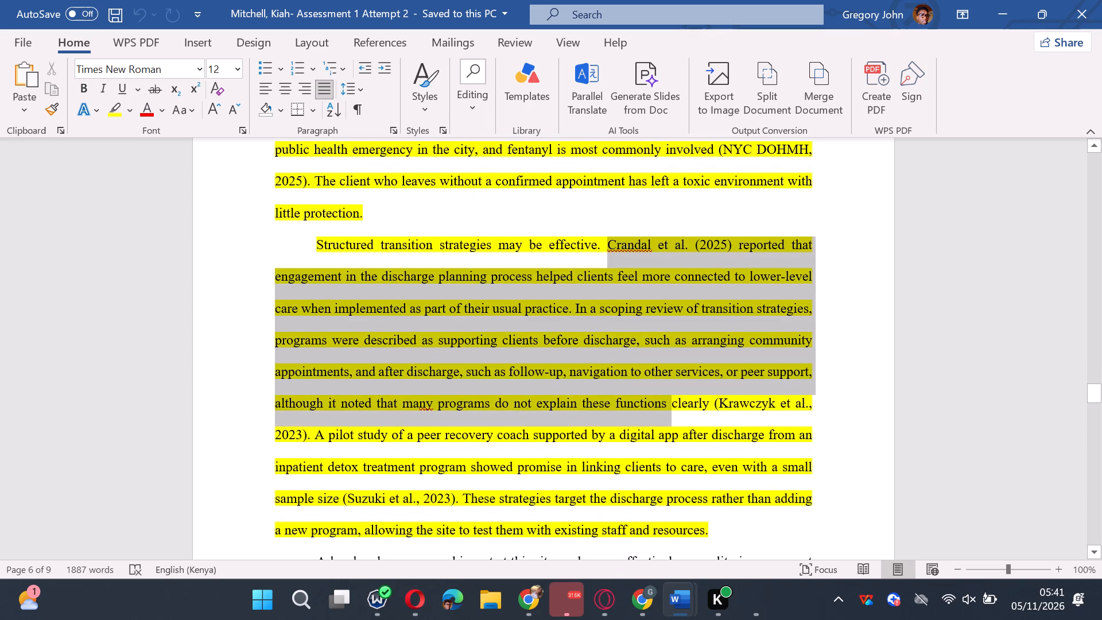
{"action": "left_click_drag", "start_coordinate": [652, 443], "coordinate": [694, 524]}
{"action": "right_click", "coordinate": [558, 438]}
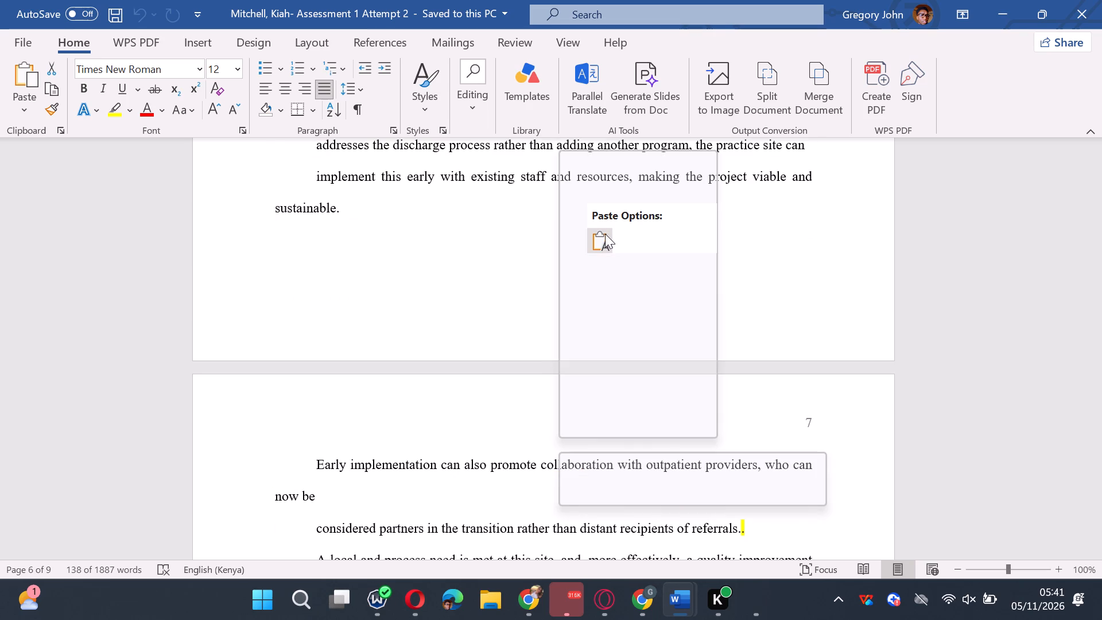
Replace the selected text after "Structured transition strategies may be effective." with the copied passage as text only, and remove the extra highlighted period.
{"action": "left_click", "coordinate": [605, 234]}
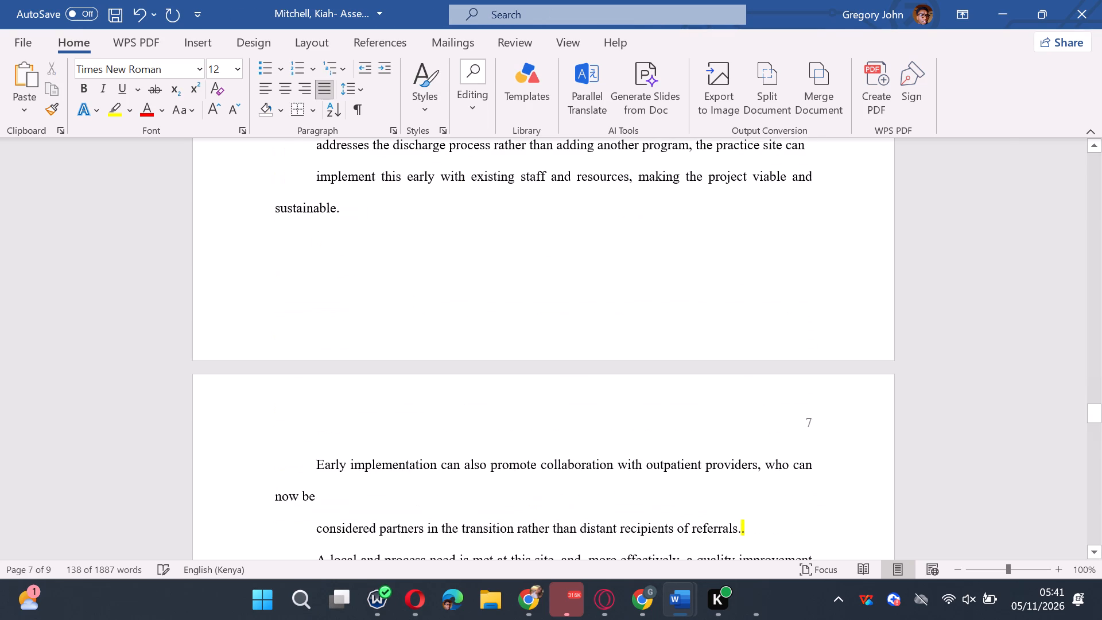
{"action": "key", "text": "Delete"}
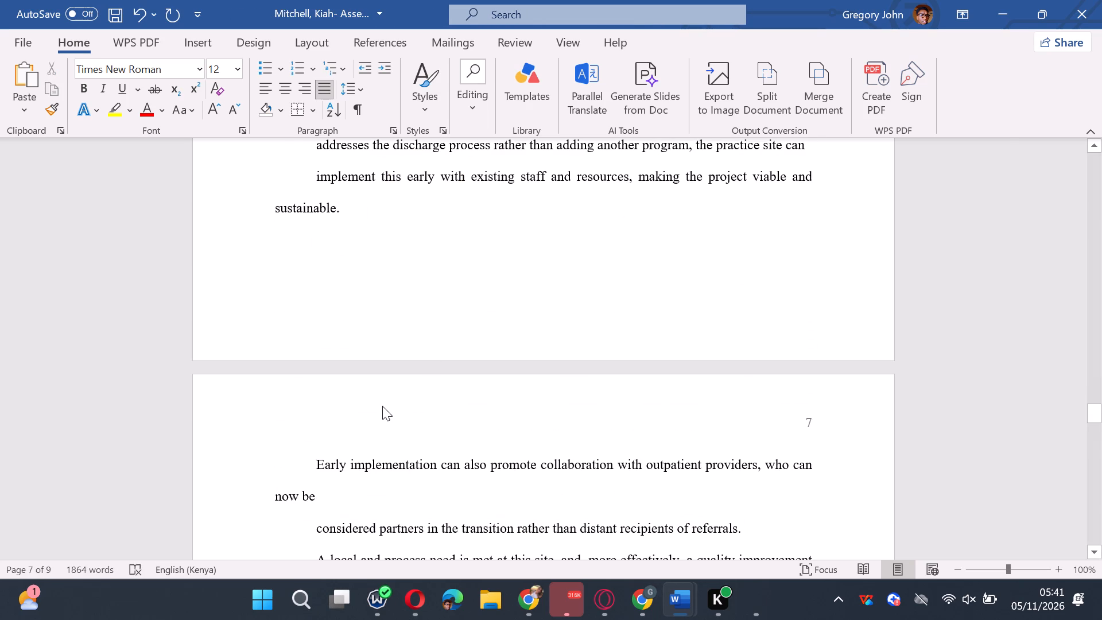
Join the broken lines at the end of the pasted passage so they read "now be considered" and "sustainable. Early implementation".
{"action": "left_click", "coordinate": [316, 525]}
{"action": "key", "text": "BackSpace"}
{"action": "key", "text": "BackSpace"}
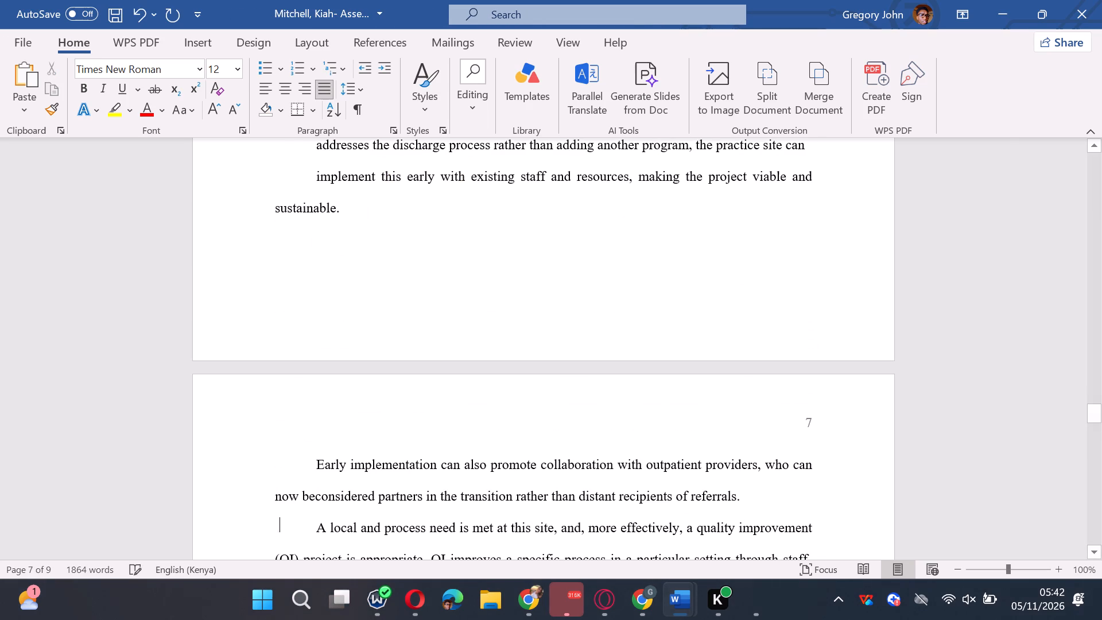
{"action": "key", "text": "space"}
{"action": "left_click", "coordinate": [291, 470]}
{"action": "key", "text": "BackSpace"}
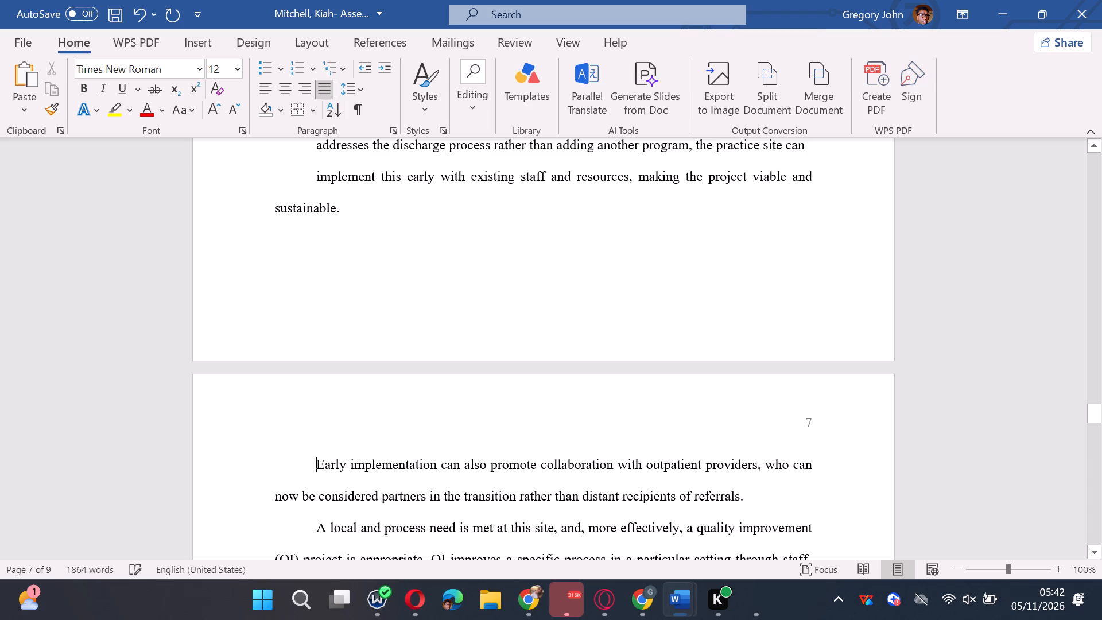
{"action": "key", "text": "BackSpace"}
{"action": "key", "text": "space"}
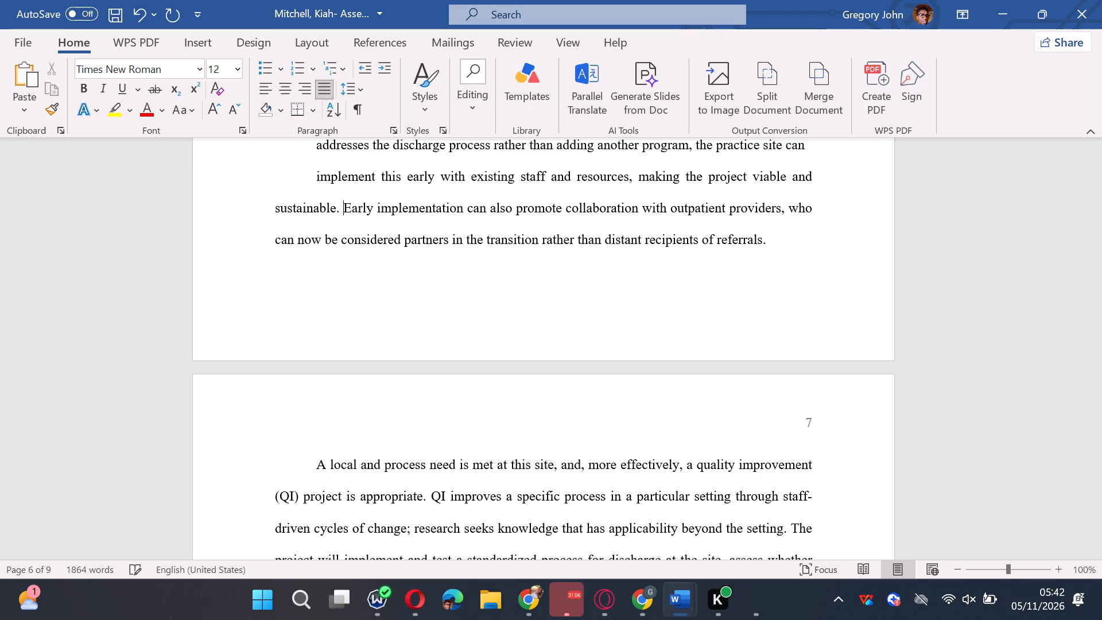
Join the broken lines in the pasted passage so they read "can implement this early" and "Since it addresses the discharge process".
{"action": "scroll", "coordinate": [291, 470], "scroll_direction": "up", "scroll_amount": 2}
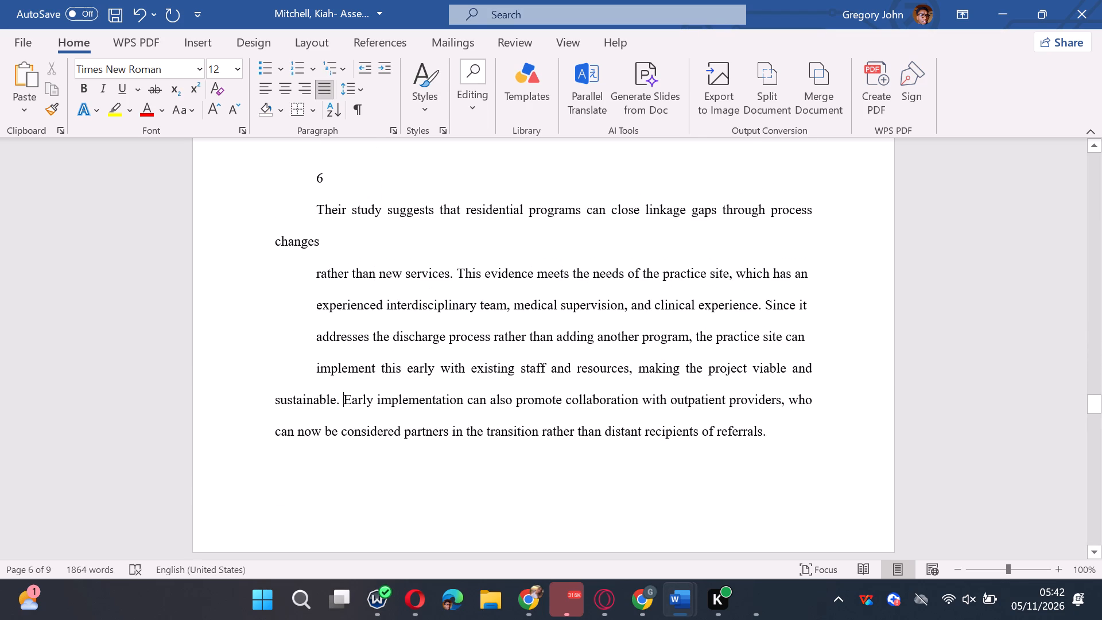
{"action": "left_click", "coordinate": [304, 381]}
{"action": "key", "text": "BackSpace"}
{"action": "key", "text": "BackSpace"}
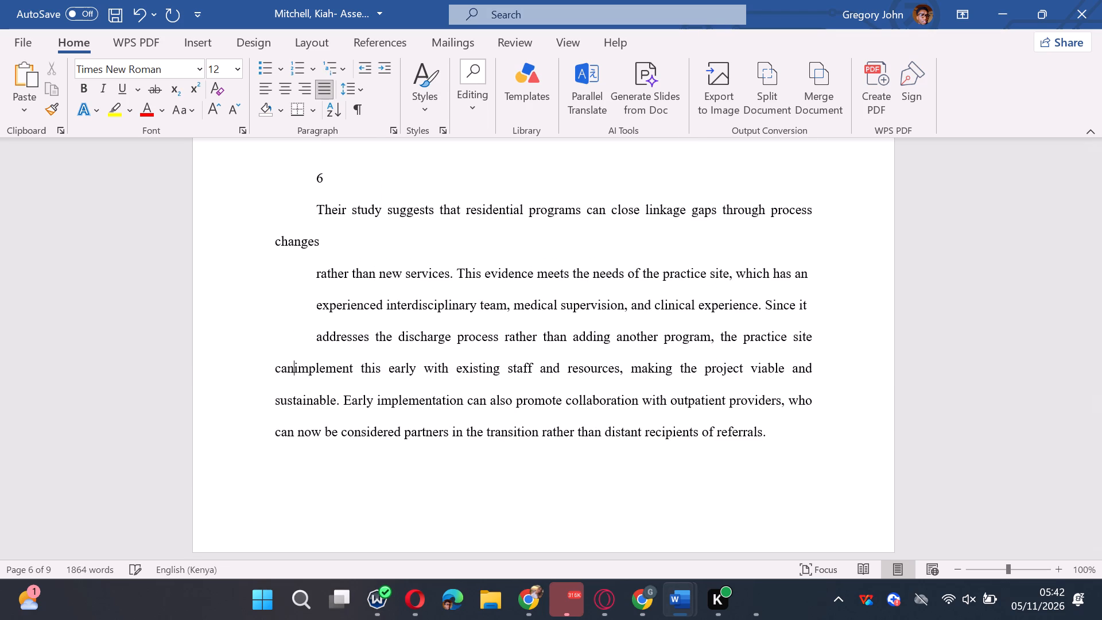
{"action": "key", "text": "space"}
{"action": "left_click", "coordinate": [296, 339]}
{"action": "key", "text": "BackSpace"}
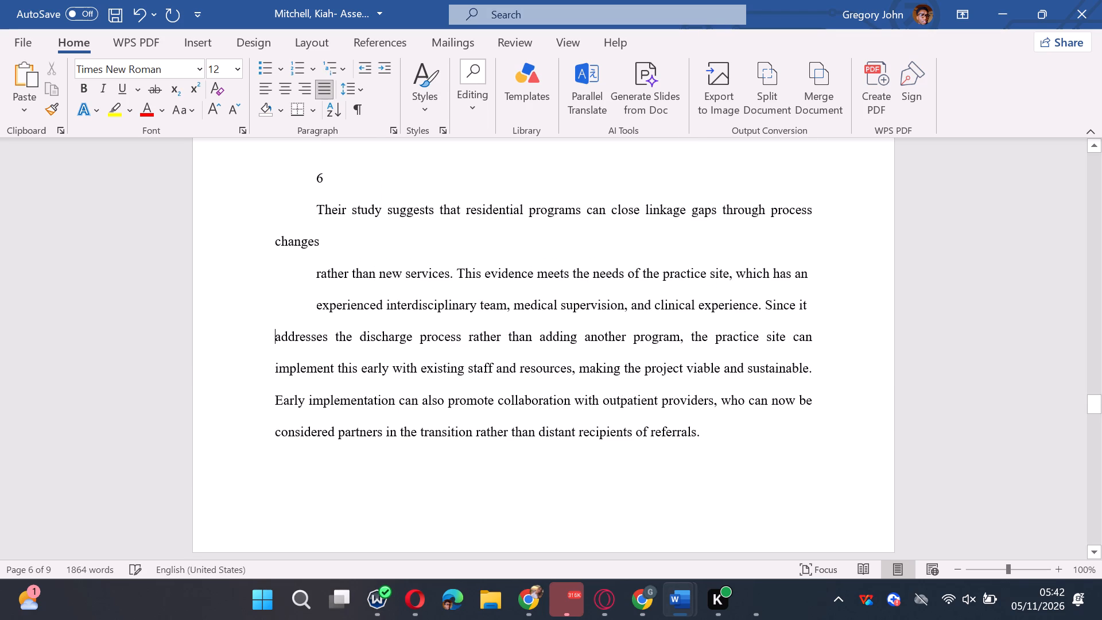
{"action": "key", "text": "BackSpace"}
{"action": "key", "text": "space"}
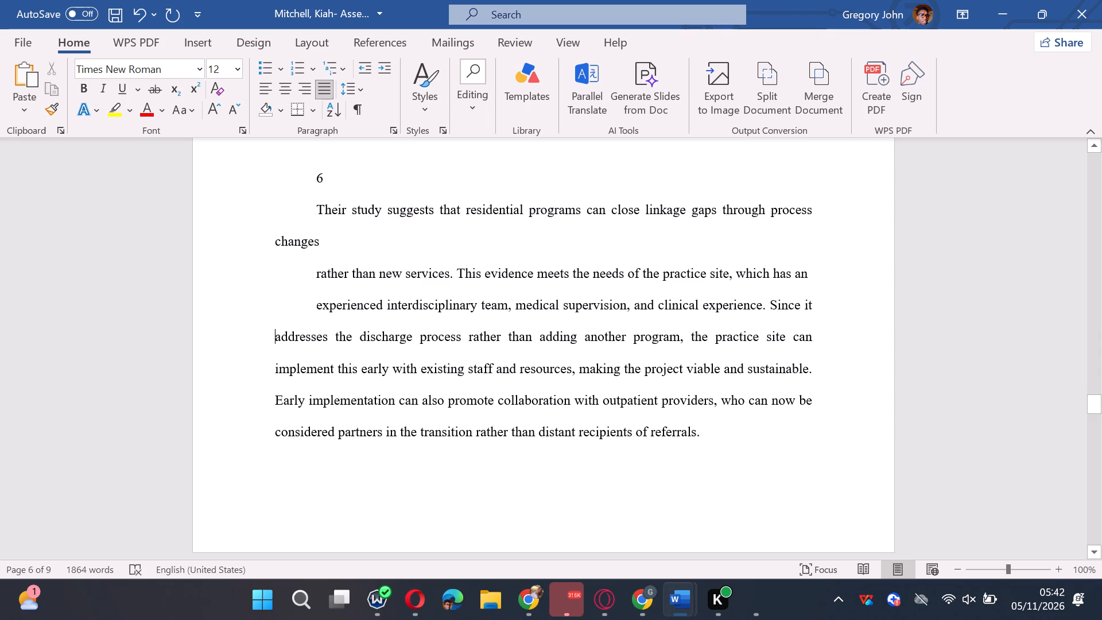
Join the broken lines in the pasted passage so they read "which has an experienced" and "process changes rather than new services".
{"action": "left_click", "coordinate": [301, 308]}
{"action": "key", "text": "BackSpace"}
{"action": "key", "text": "BackSpace"}
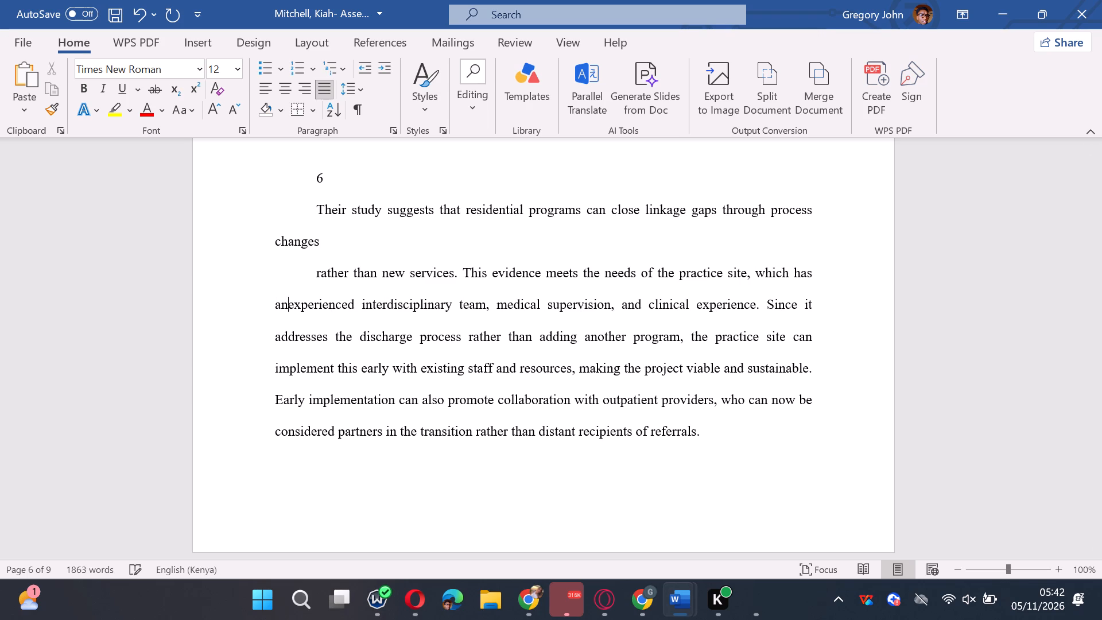
{"action": "key", "text": "space"}
{"action": "left_click", "coordinate": [300, 273]}
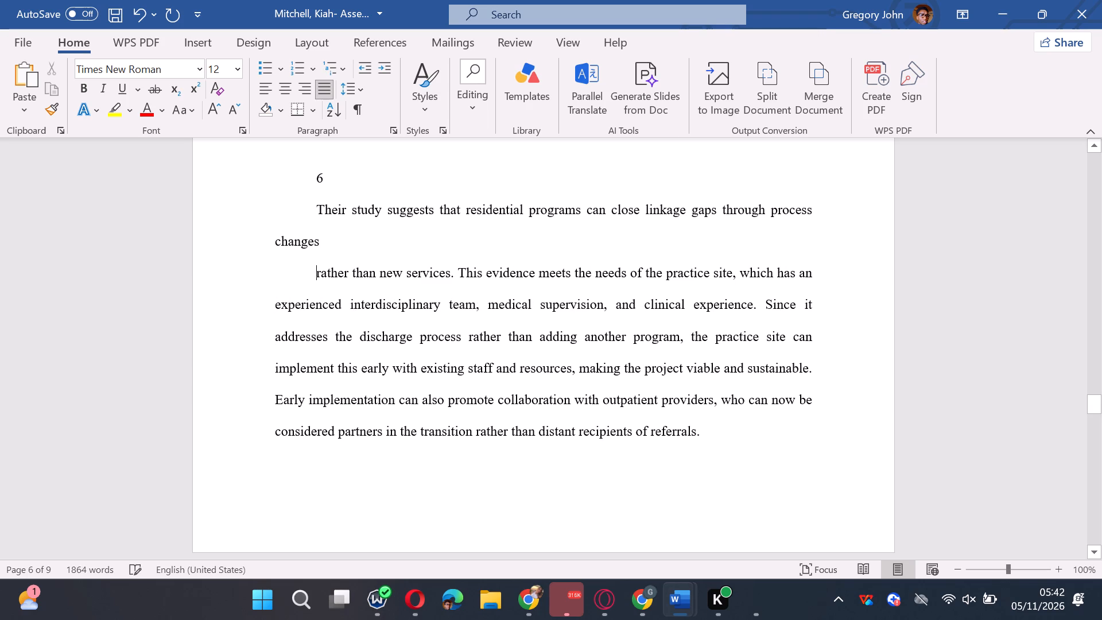
{"action": "key", "text": "BackSpace"}
{"action": "key", "text": "BackSpace"}
{"action": "key", "text": "space"}
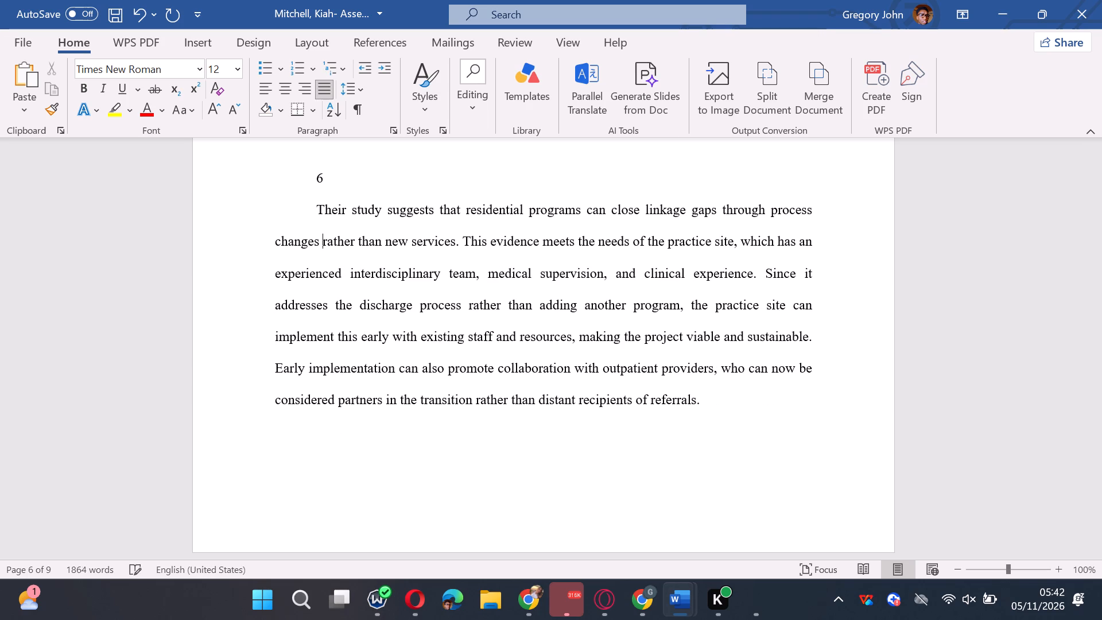
Remove the stray "6" before "Their study suggests" and run that sentence on directly after "practice." with a space.
{"action": "left_click", "coordinate": [294, 216]}
{"action": "key", "text": "BackSpace"}
{"action": "key", "text": "BackSpace"}
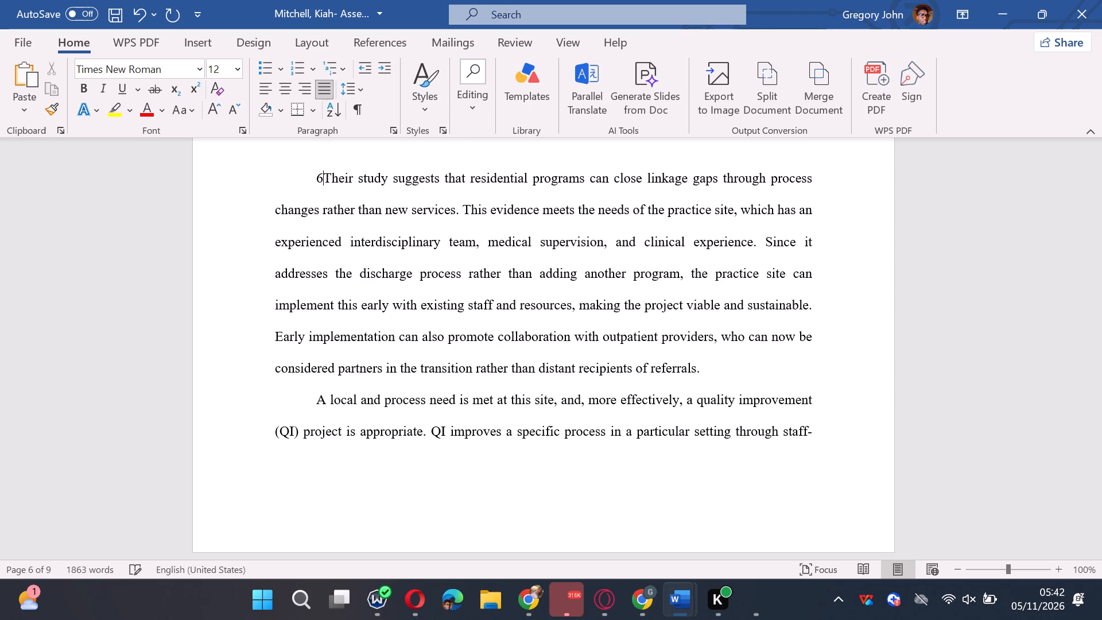
{"action": "key", "text": "BackSpace"}
{"action": "key", "text": "BackSpace"}
{"action": "key", "text": "BackSpace"}
{"action": "key", "text": "BackSpace"}
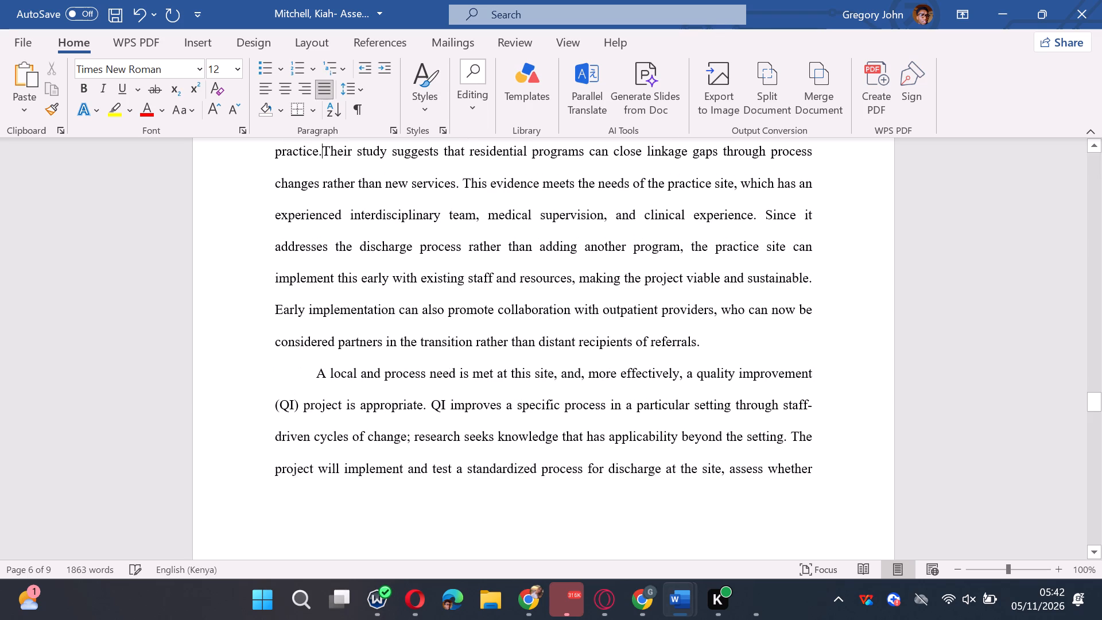
{"action": "key", "text": "space"}
Join the line starting "engagement in discharge planning" onto "Crandal et al. (2025) found that".
{"action": "scroll", "coordinate": [343, 264], "scroll_direction": "up", "scroll_amount": 1}
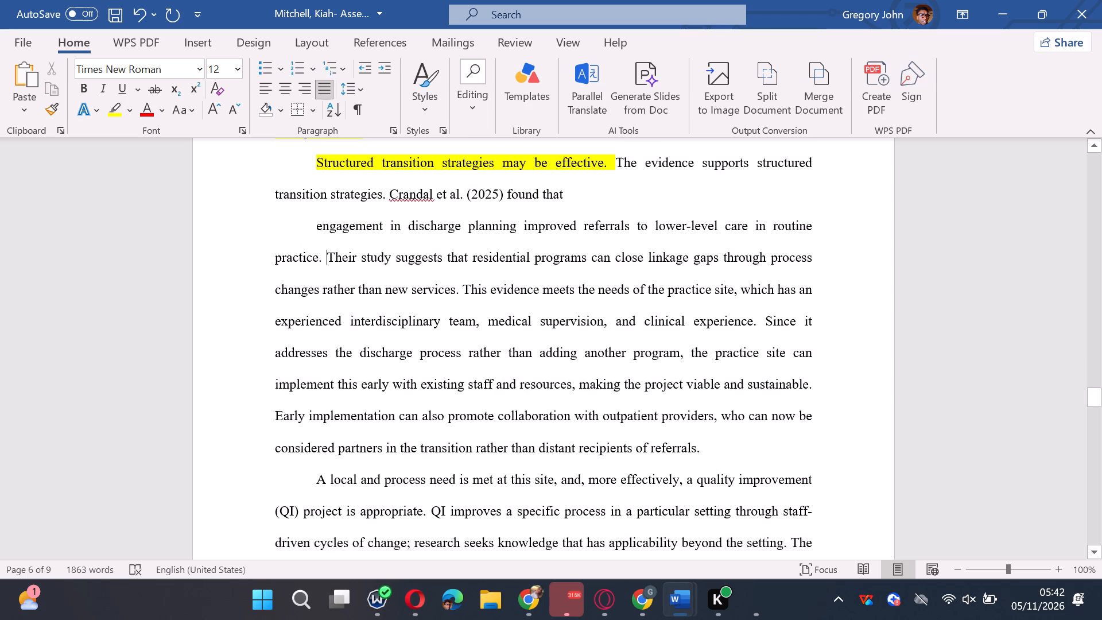
{"action": "scroll", "coordinate": [343, 264], "scroll_direction": "up", "scroll_amount": 1}
{"action": "left_click", "coordinate": [304, 261]}
{"action": "key", "text": "BackSpace"}
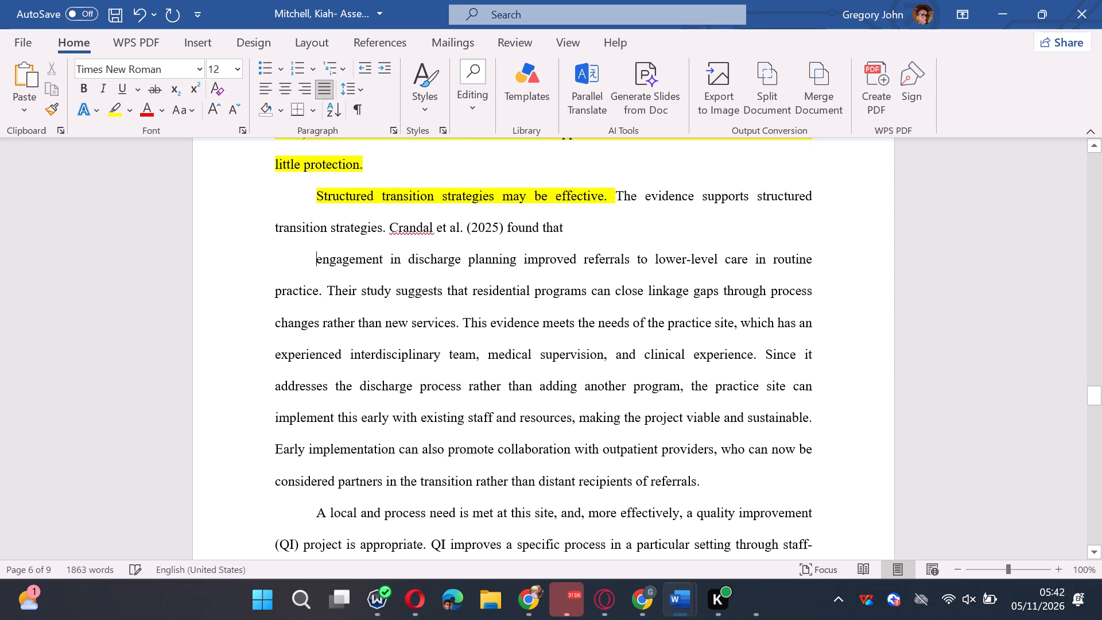
{"action": "key", "text": "BackSpace"}
{"action": "key", "text": "space"}
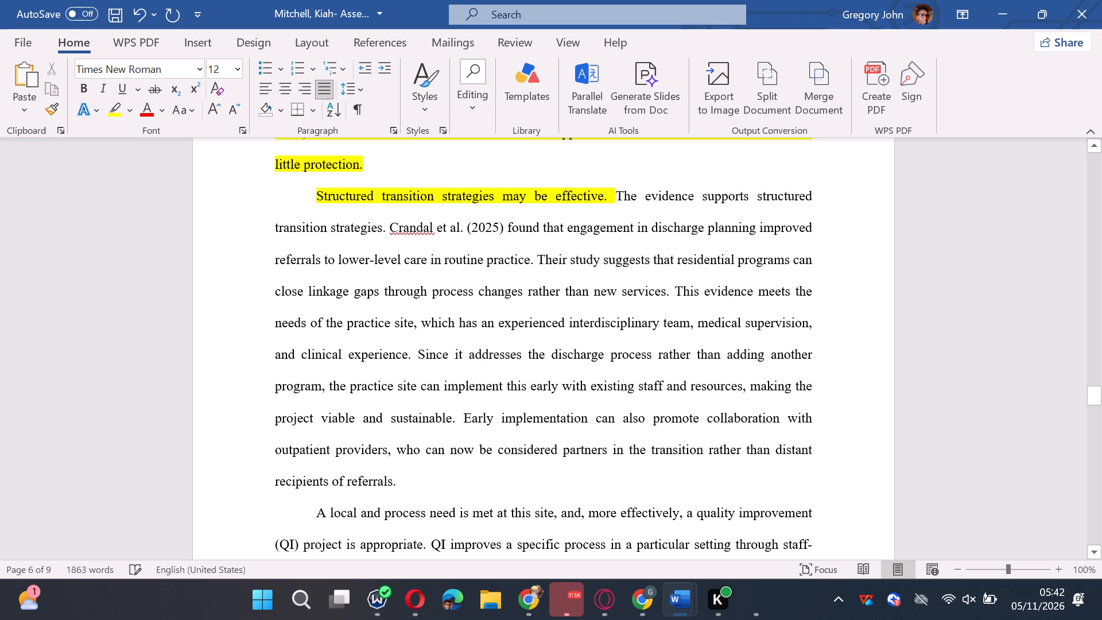
Delete the sentence "The evidence supports structured transition strategies." before the Crandal et al. (2025) finding.
{"action": "scroll", "coordinate": [397, 356], "scroll_direction": "up", "scroll_amount": 2}
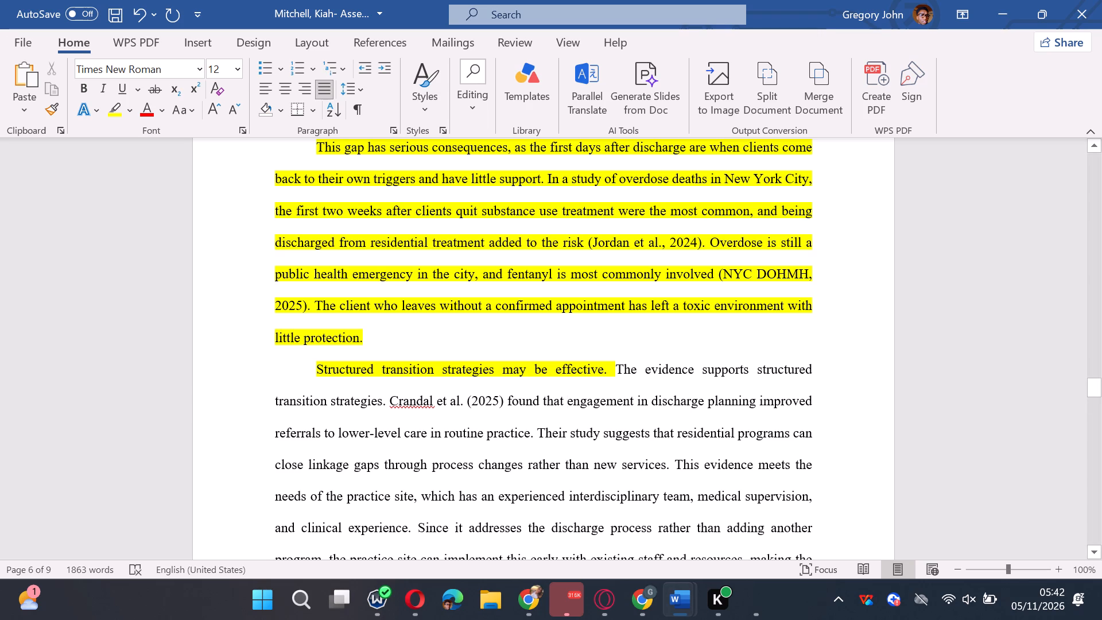
{"action": "left_click_drag", "start_coordinate": [617, 370], "coordinate": [616, 370]}
{"action": "left_click_drag", "start_coordinate": [616, 370], "coordinate": [377, 398]}
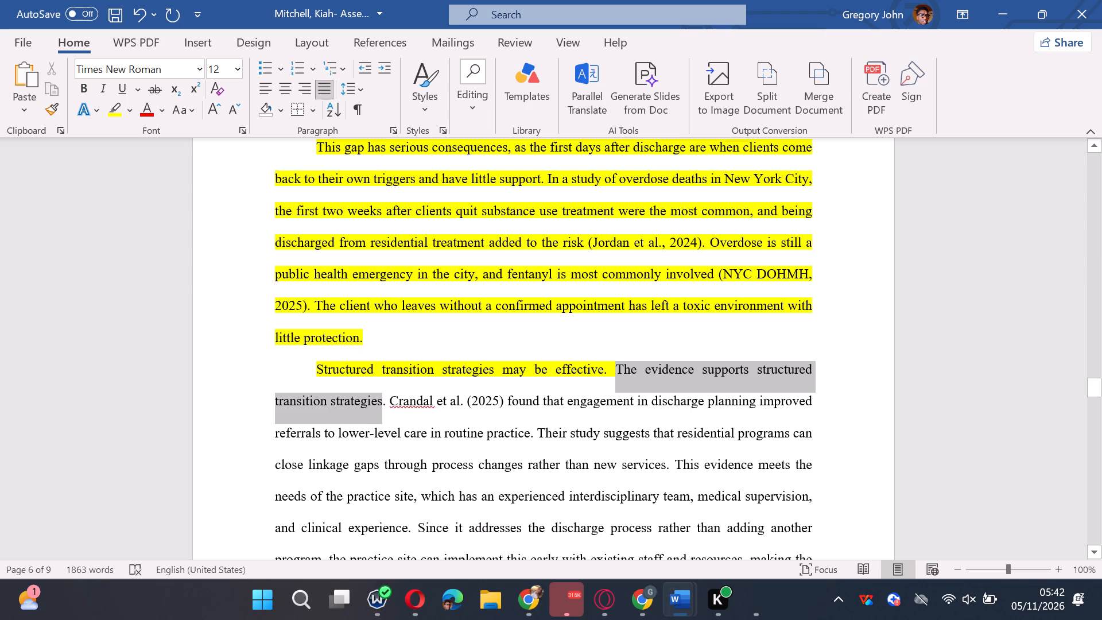
{"action": "left_click_drag", "start_coordinate": [377, 398], "coordinate": [386, 405]}
{"action": "key", "text": "BackSpace"}
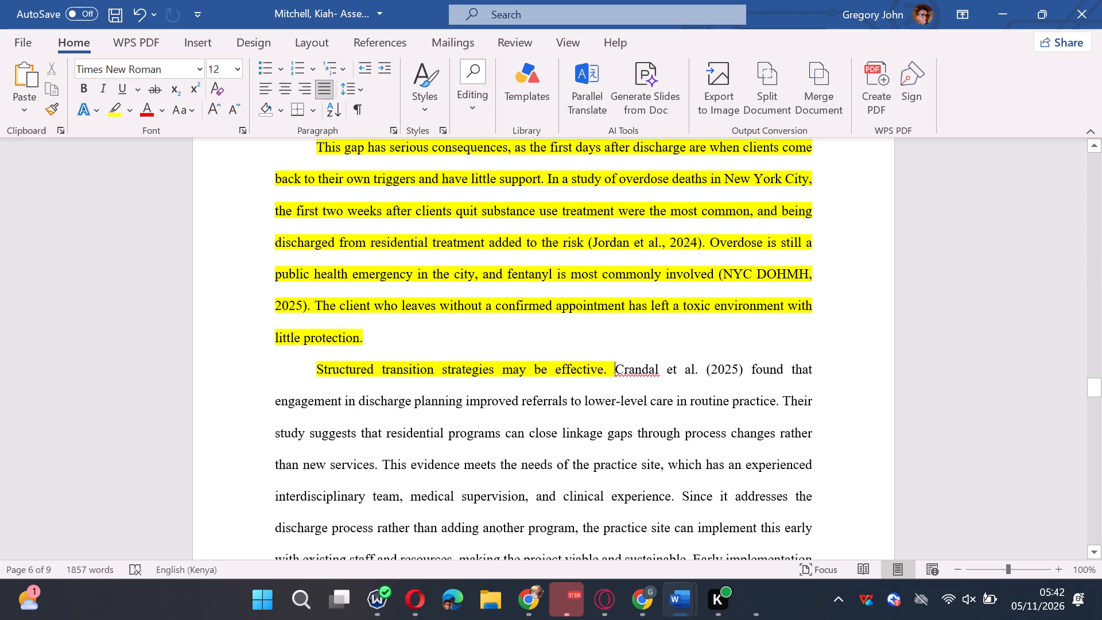
Delete the Krawczyk et al. (2023) entry from the References list.
{"action": "scroll", "coordinate": [429, 412], "scroll_direction": "down", "scroll_amount": 1}
{"action": "scroll", "coordinate": [429, 412], "scroll_direction": "up", "scroll_amount": 2}
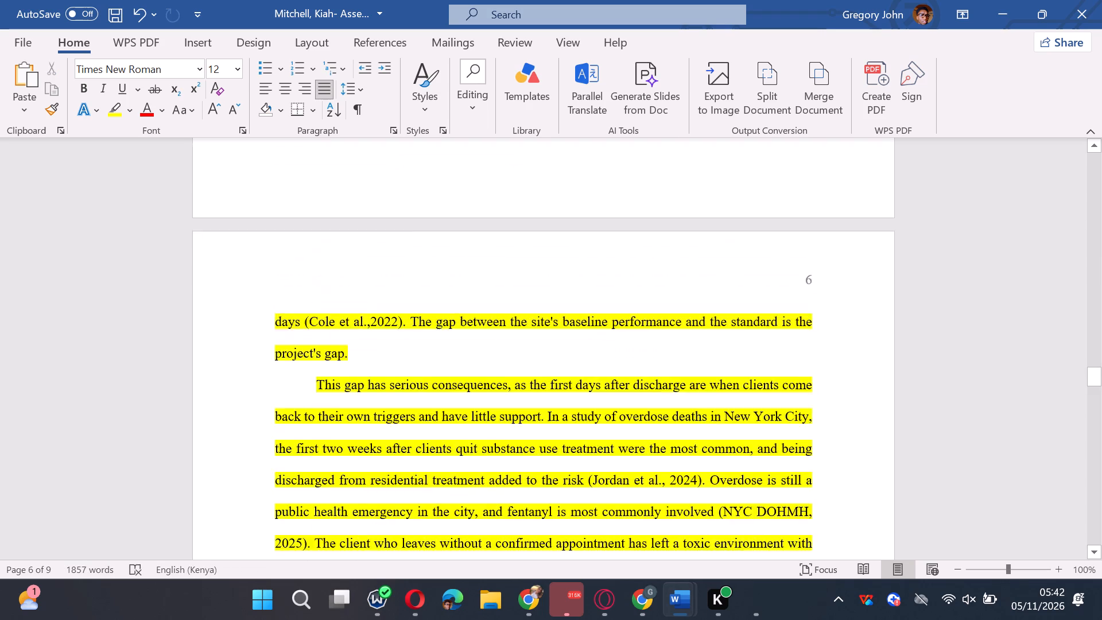
{"action": "scroll", "coordinate": [429, 412], "scroll_direction": "up", "scroll_amount": 5}
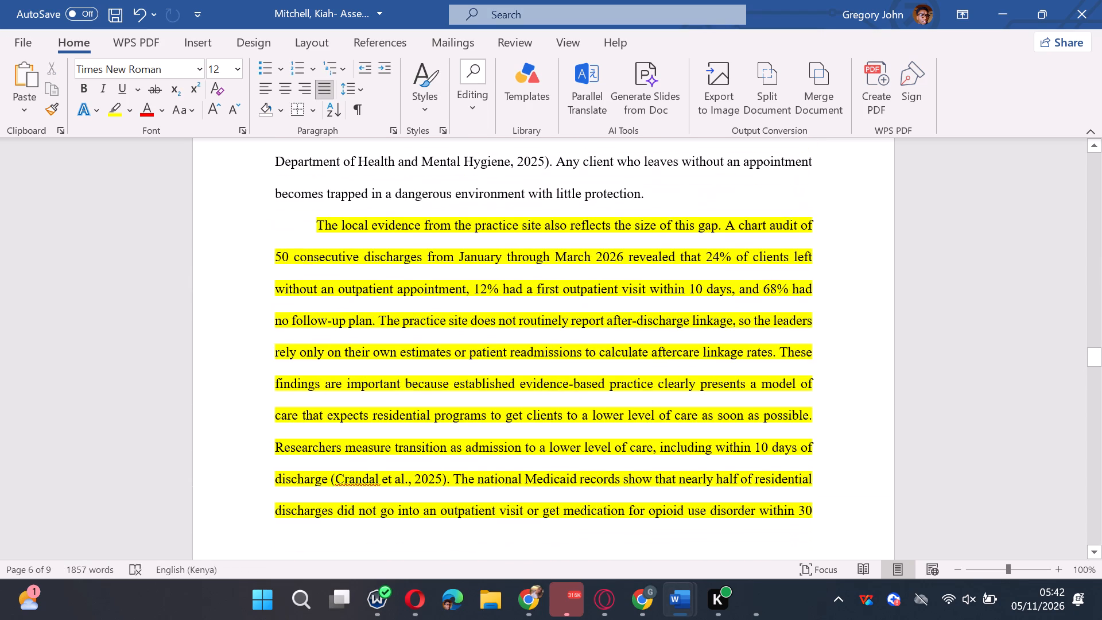
{"action": "scroll", "coordinate": [429, 412], "scroll_direction": "down", "scroll_amount": 13}
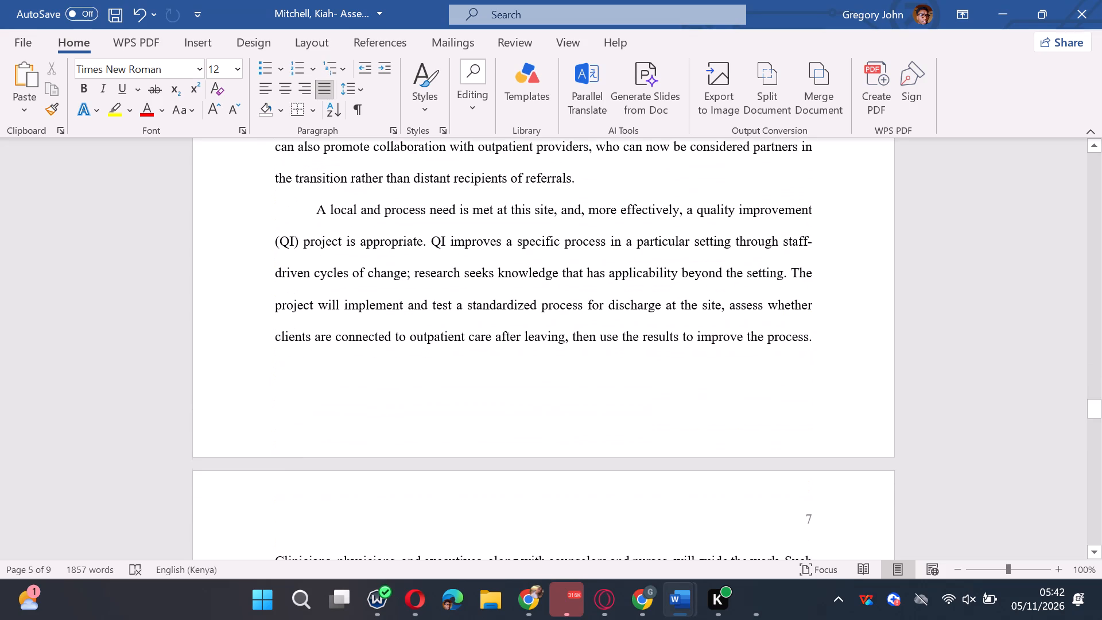
{"action": "scroll", "coordinate": [429, 412], "scroll_direction": "down", "scroll_amount": 10}
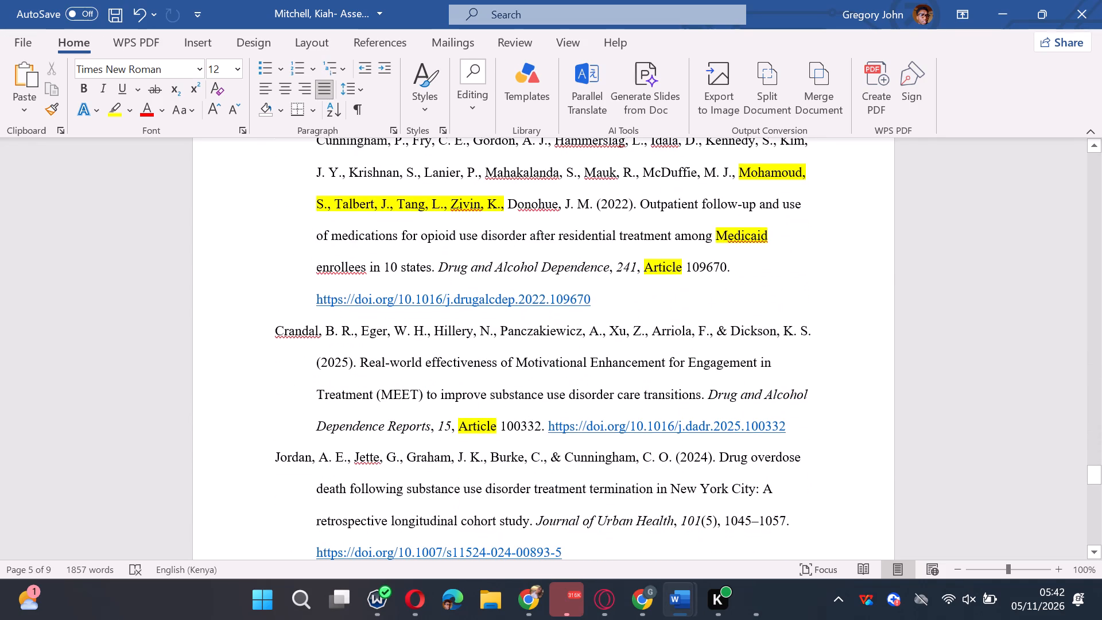
{"action": "scroll", "coordinate": [429, 412], "scroll_direction": "down", "scroll_amount": 3}
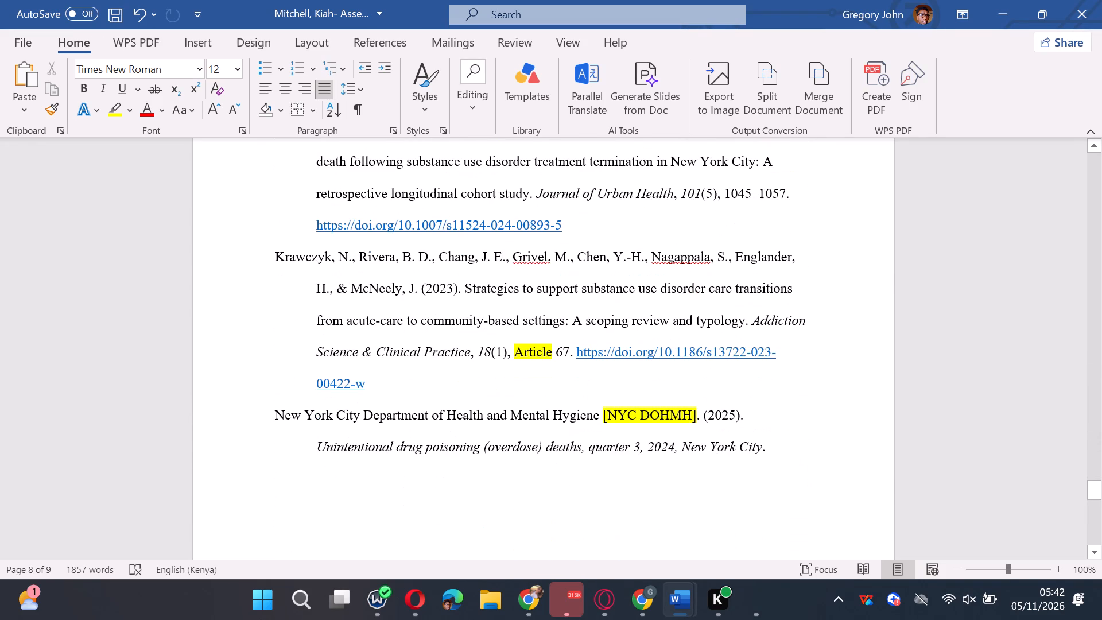
{"action": "left_click_drag", "start_coordinate": [277, 265], "coordinate": [425, 386]}
{"action": "key", "text": "BackSpace"}
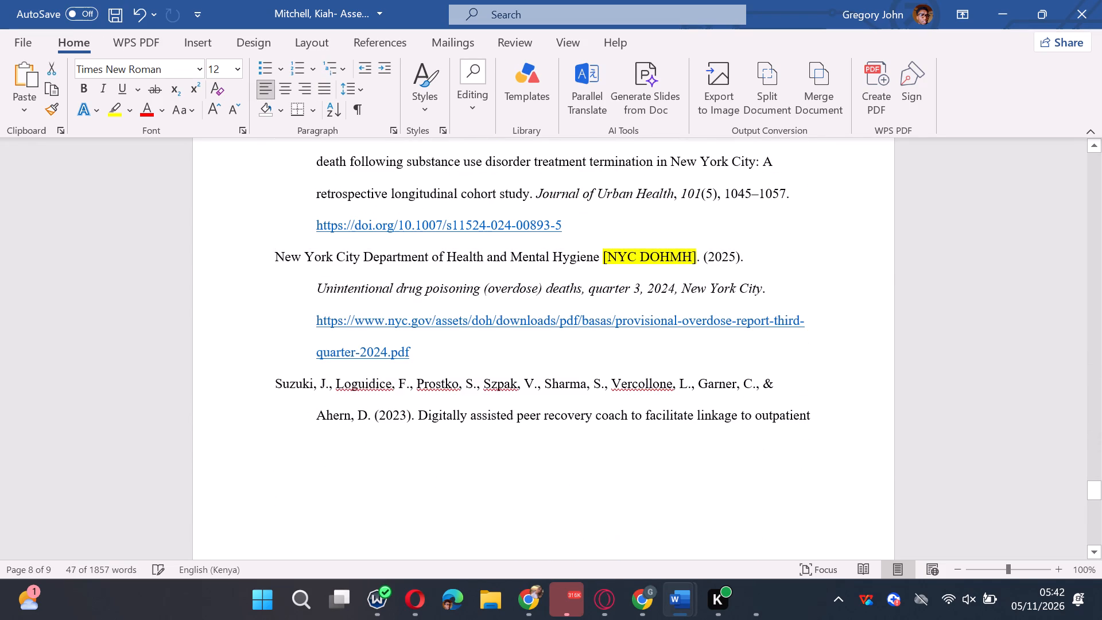
Delete the Suzuki et al. (2023) entry from the end of the References list.
{"action": "left_click_drag", "start_coordinate": [271, 380], "coordinate": [305, 397]}
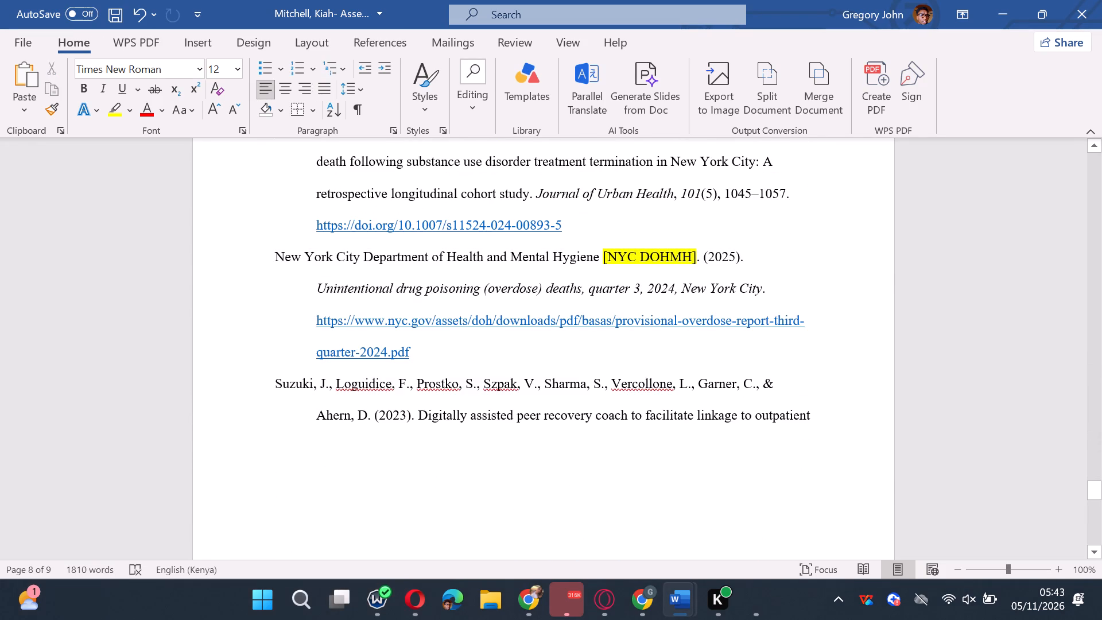
{"action": "left_click_drag", "start_coordinate": [305, 397], "coordinate": [783, 229]}
{"action": "key", "text": "BackSpace"}
Go back from the References list through the body and examine the highlighted passages and citations up to the practice site description.
{"action": "scroll", "coordinate": [783, 229], "scroll_direction": "up", "scroll_amount": 3}
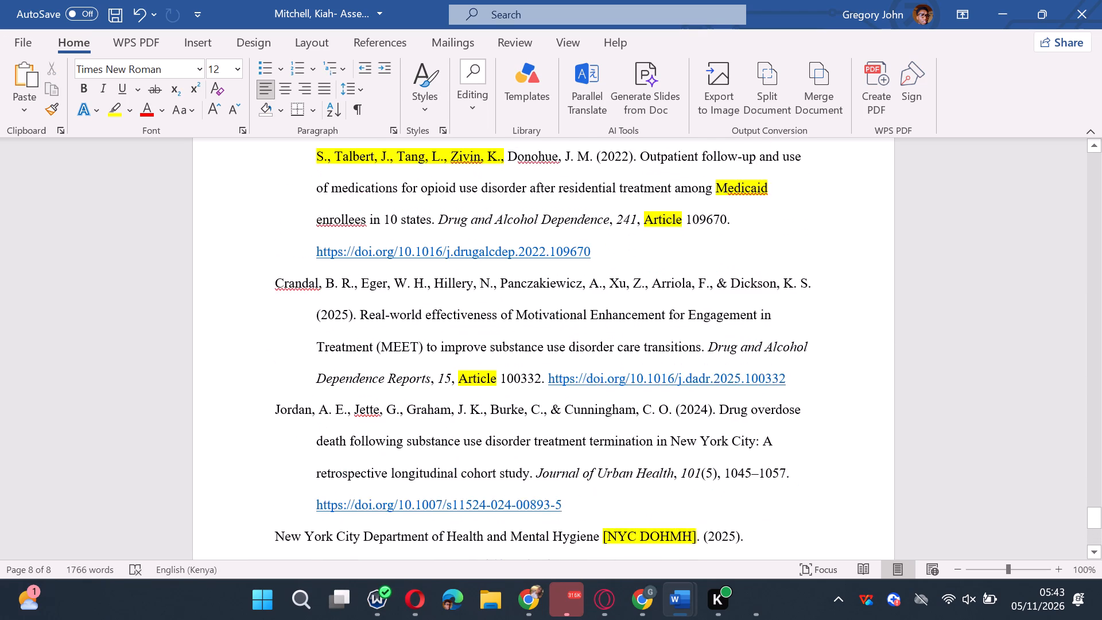
{"action": "scroll", "coordinate": [783, 229], "scroll_direction": "up", "scroll_amount": 9}
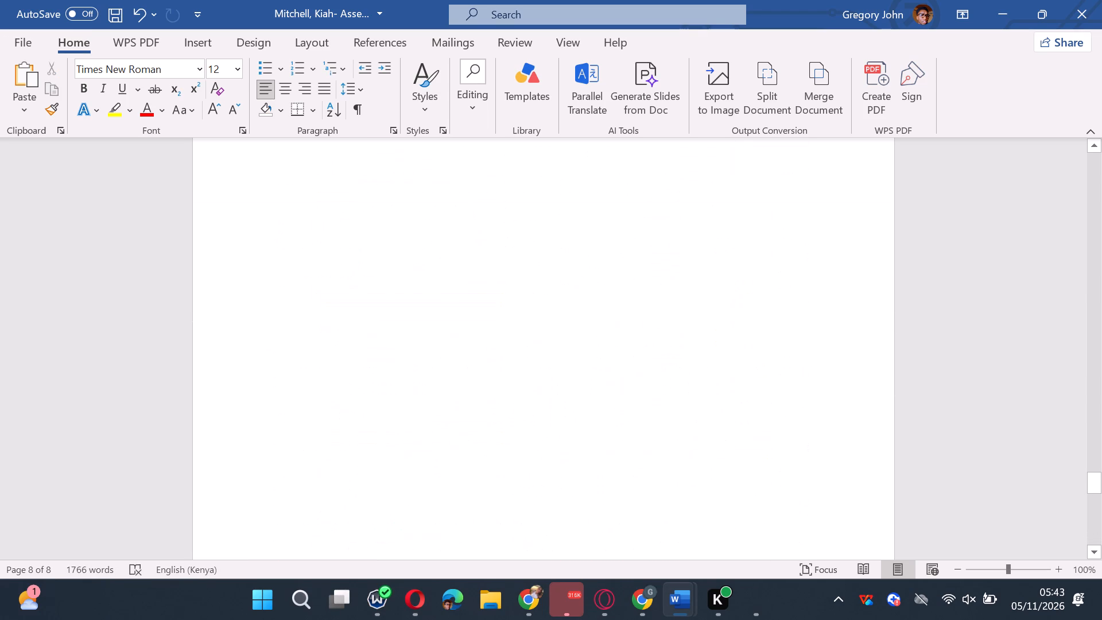
{"action": "scroll", "coordinate": [783, 229], "scroll_direction": "up", "scroll_amount": 8}
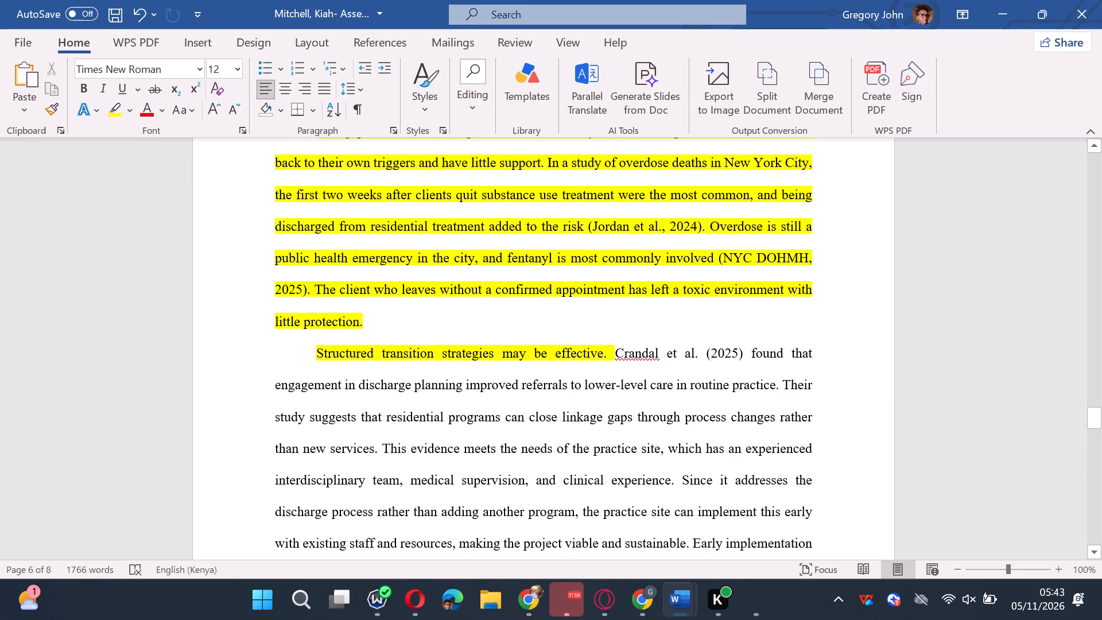
{"action": "scroll", "coordinate": [783, 229], "scroll_direction": "up", "scroll_amount": 1}
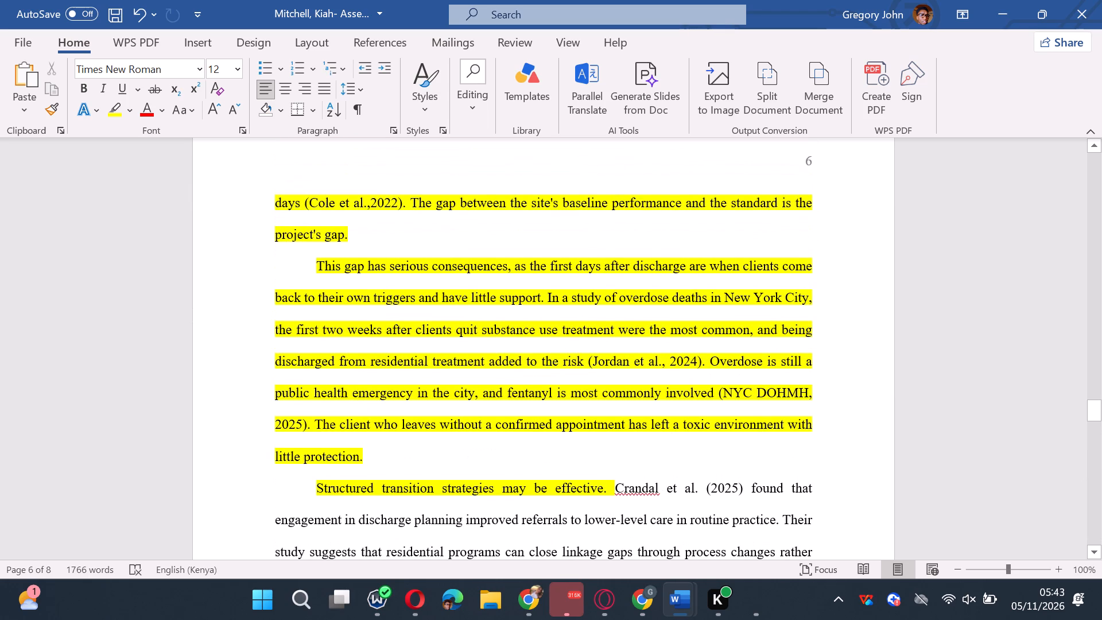
{"action": "scroll", "coordinate": [783, 229], "scroll_direction": "up", "scroll_amount": 6}
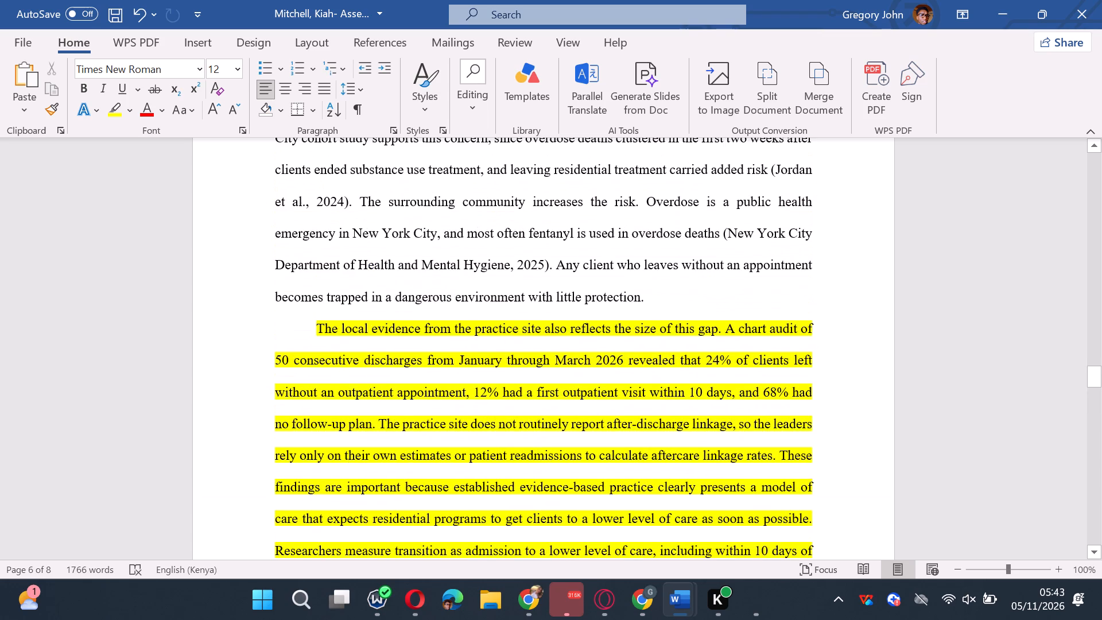
{"action": "scroll", "coordinate": [783, 229], "scroll_direction": "up", "scroll_amount": 7}
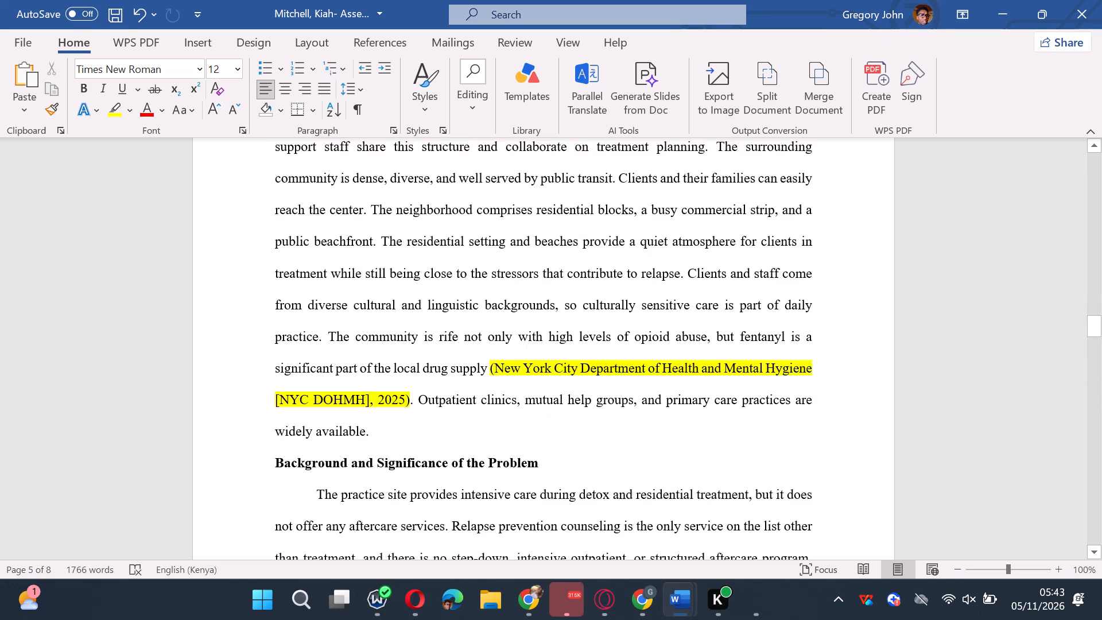
Review the revised report from the opening body passages through the highlighted text to the end of the References list.
{"action": "scroll", "coordinate": [783, 229], "scroll_direction": "up", "scroll_amount": 19}
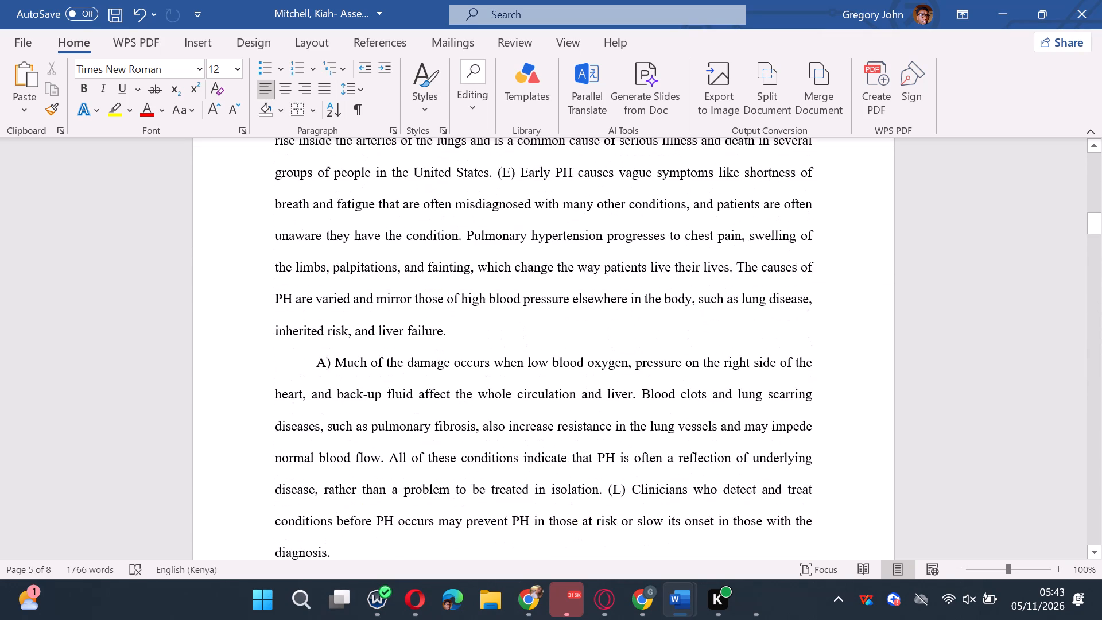
{"action": "scroll", "coordinate": [783, 229], "scroll_direction": "up", "scroll_amount": 1}
{"action": "scroll", "coordinate": [783, 229], "scroll_direction": "down", "scroll_amount": 8}
{"action": "scroll", "coordinate": [783, 229], "scroll_direction": "up", "scroll_amount": 1}
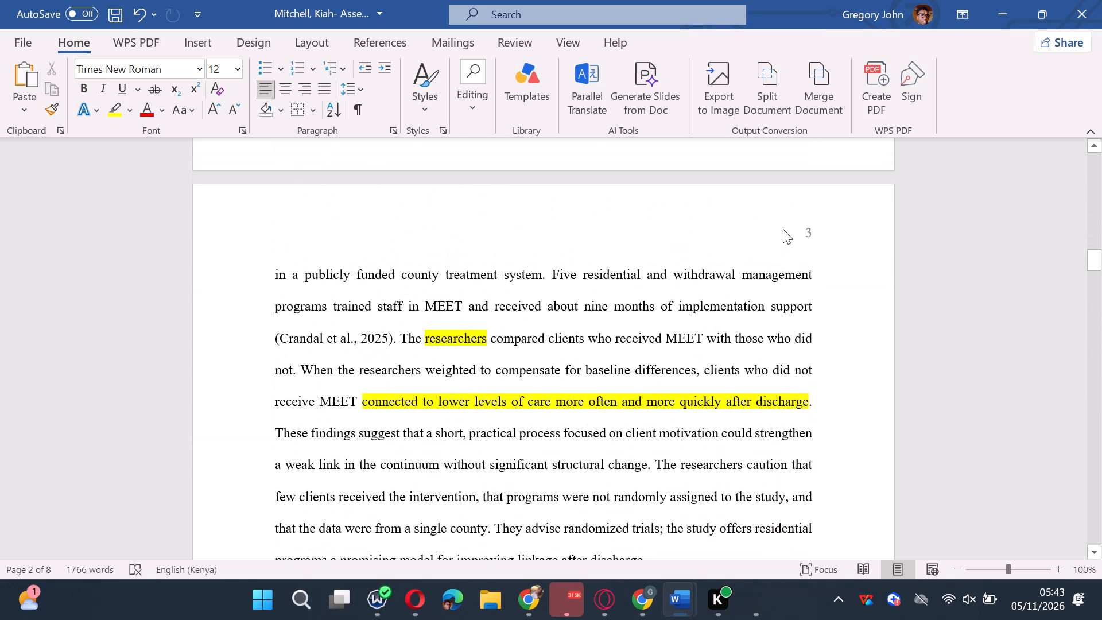
{"action": "scroll", "coordinate": [783, 229], "scroll_direction": "up", "scroll_amount": 20}
{"action": "scroll", "coordinate": [783, 229], "scroll_direction": "up", "scroll_amount": 1}
{"action": "scroll", "coordinate": [783, 229], "scroll_direction": "down", "scroll_amount": 7}
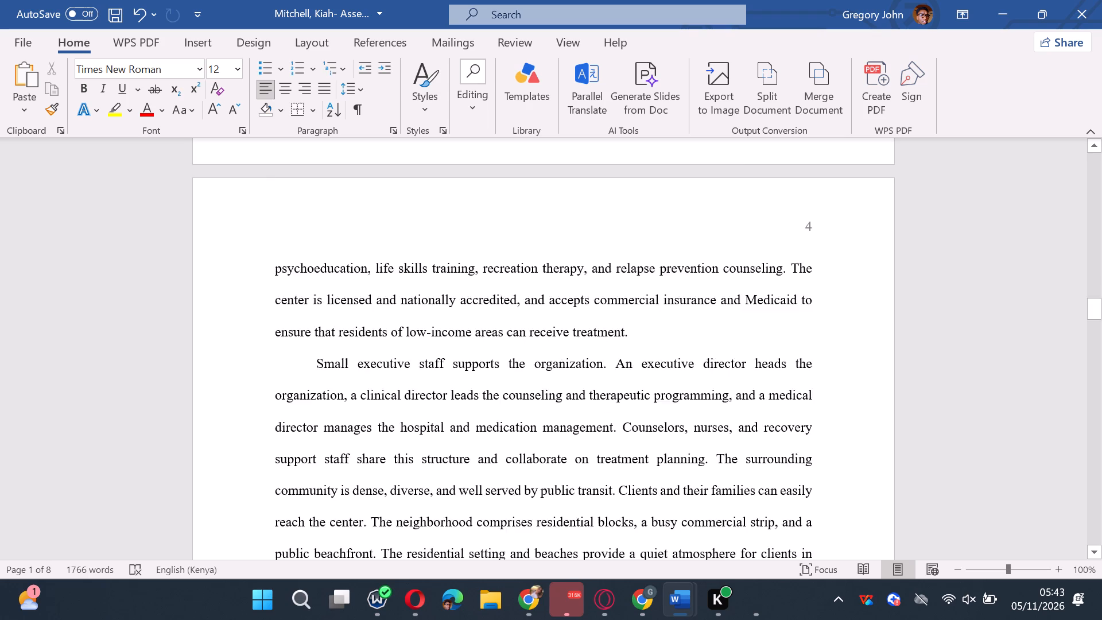
{"action": "scroll", "coordinate": [783, 229], "scroll_direction": "down", "scroll_amount": 20}
{"action": "scroll", "coordinate": [783, 229], "scroll_direction": "down", "scroll_amount": 20}
{"action": "scroll", "coordinate": [783, 229], "scroll_direction": "down", "scroll_amount": 2}
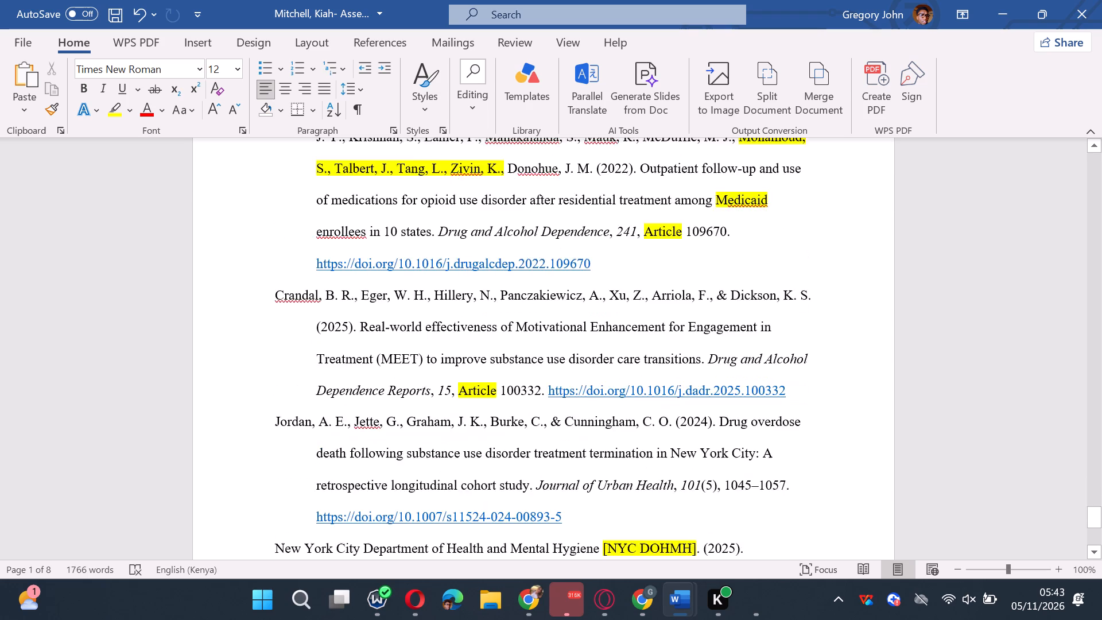
{"action": "scroll", "coordinate": [783, 229], "scroll_direction": "down", "scroll_amount": 15}
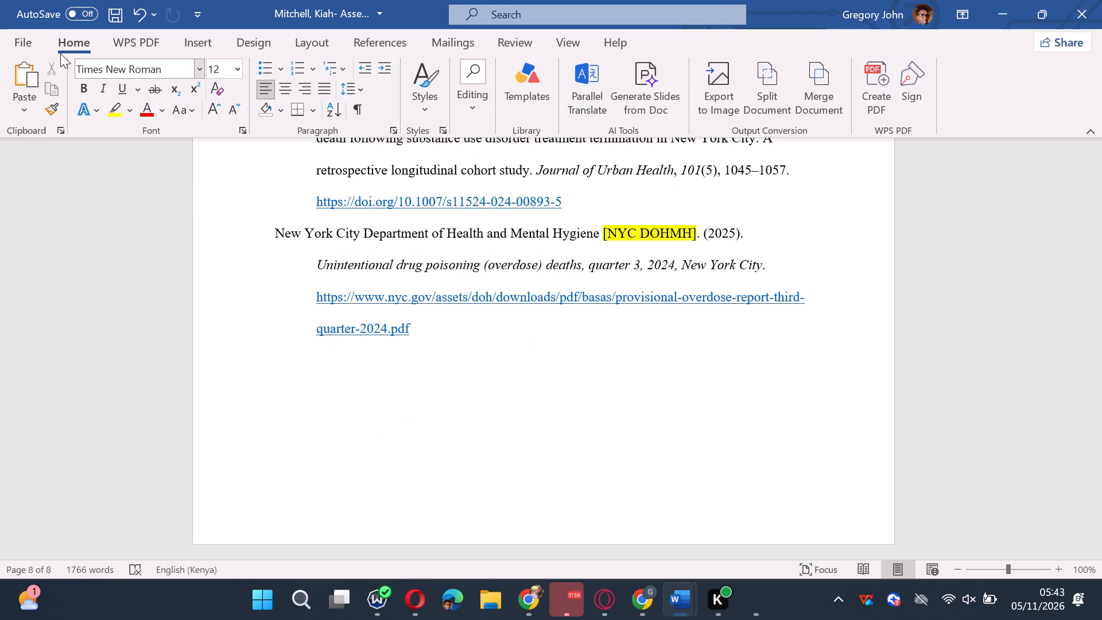
Open the information page showing the report's file properties.
{"action": "left_click", "coordinate": [33, 46]}
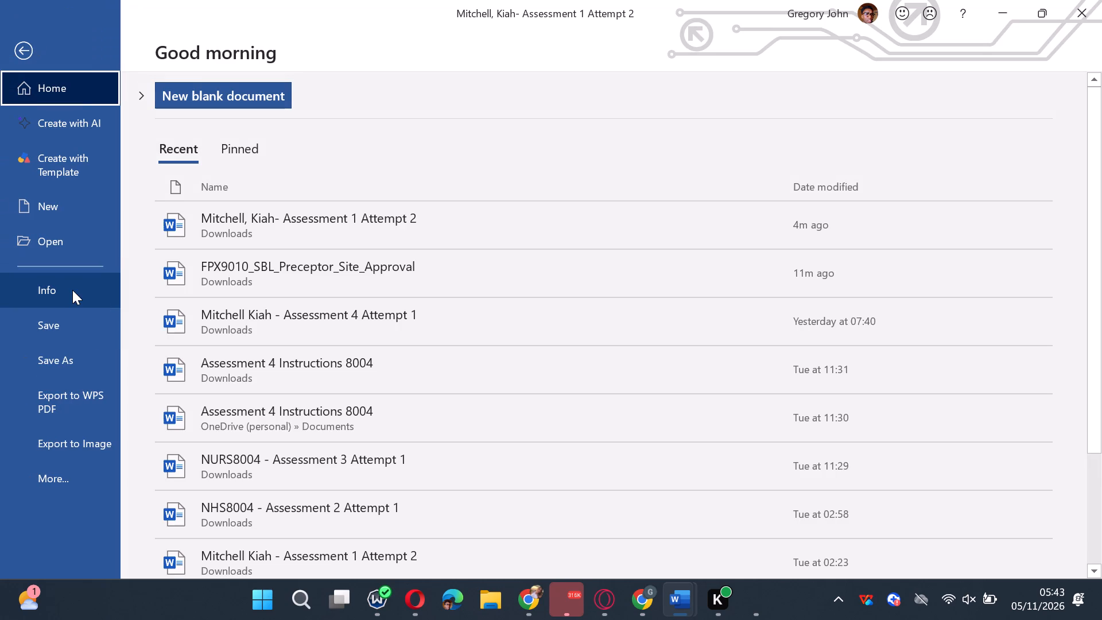
{"action": "left_click", "coordinate": [69, 285]}
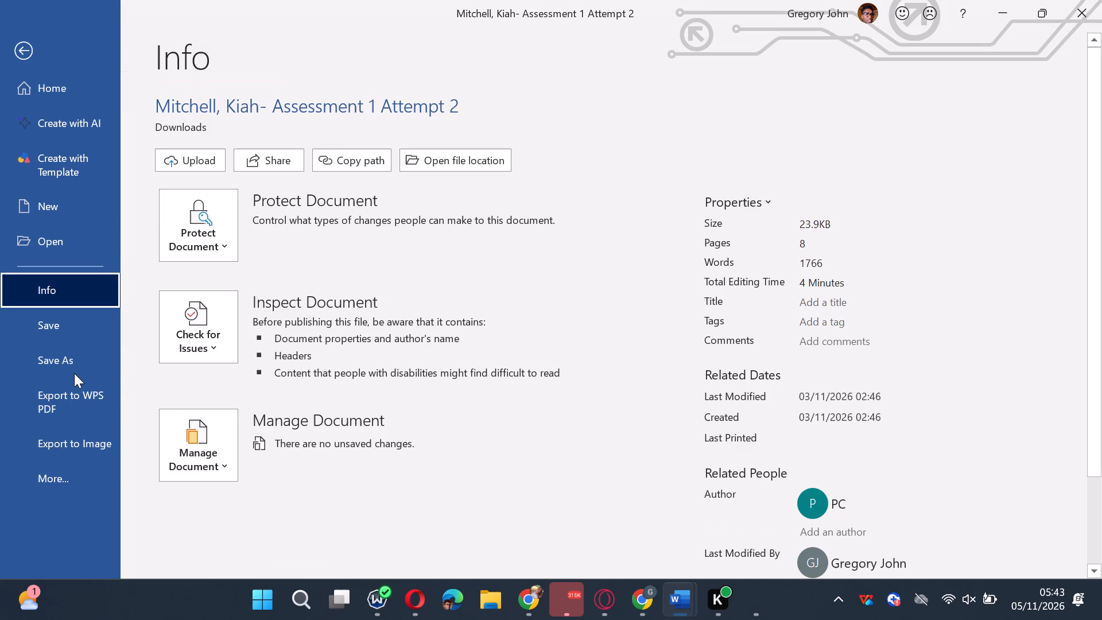
Save the revised Assessment 1 Attempt 2 report as a Word Document in the Downloads folder, keeping its file name.
{"action": "left_click", "coordinate": [74, 377]}
{"action": "double_click", "coordinate": [232, 248]}
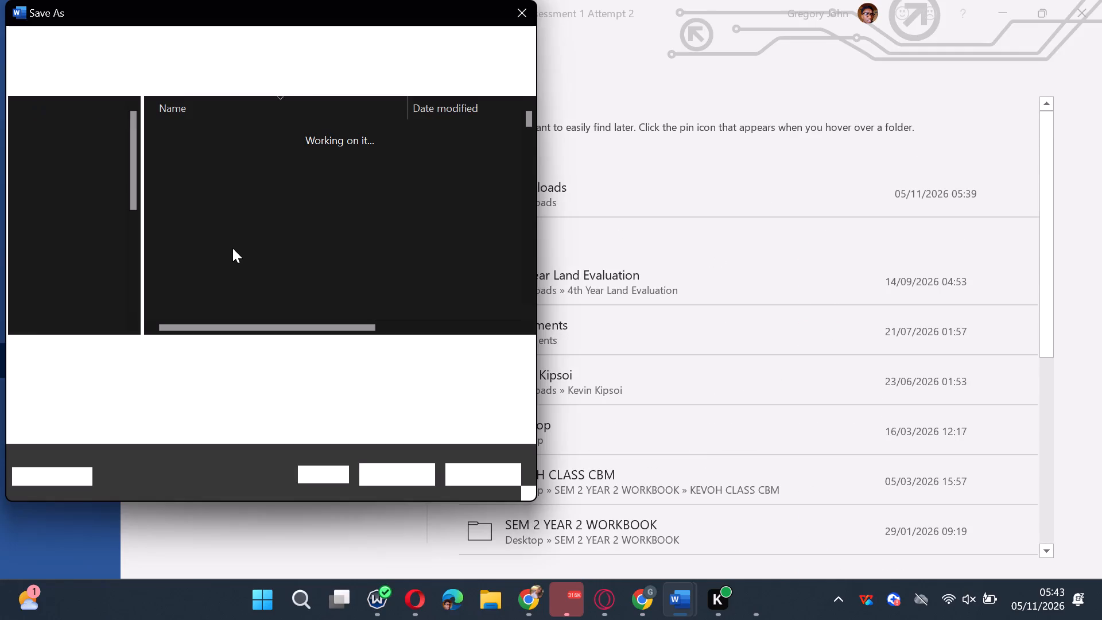
{"action": "left_click", "coordinate": [69, 172]}
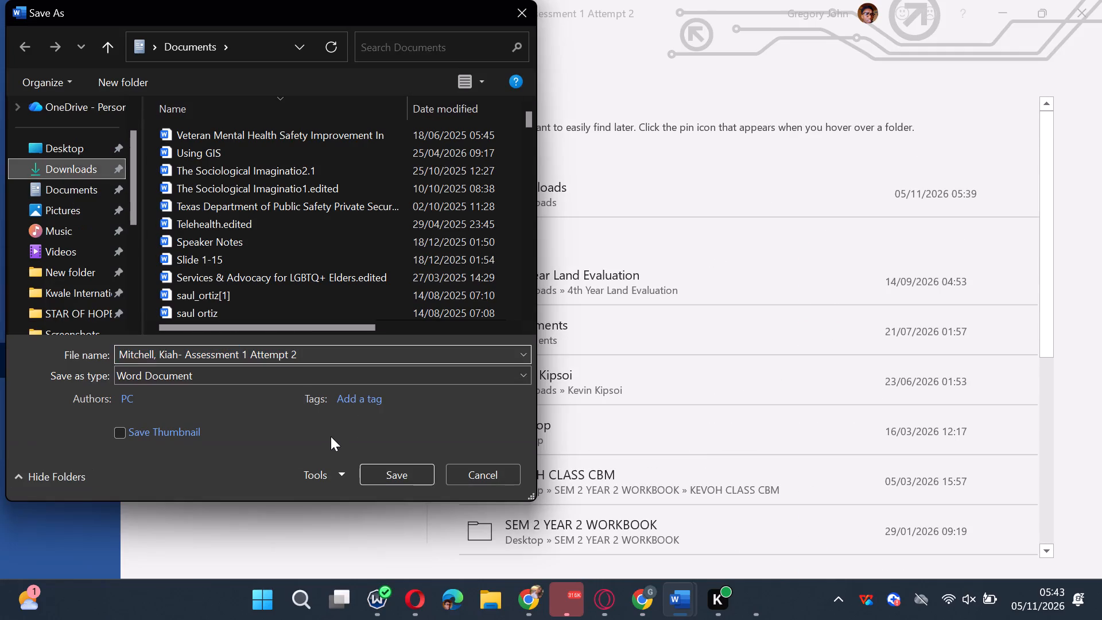